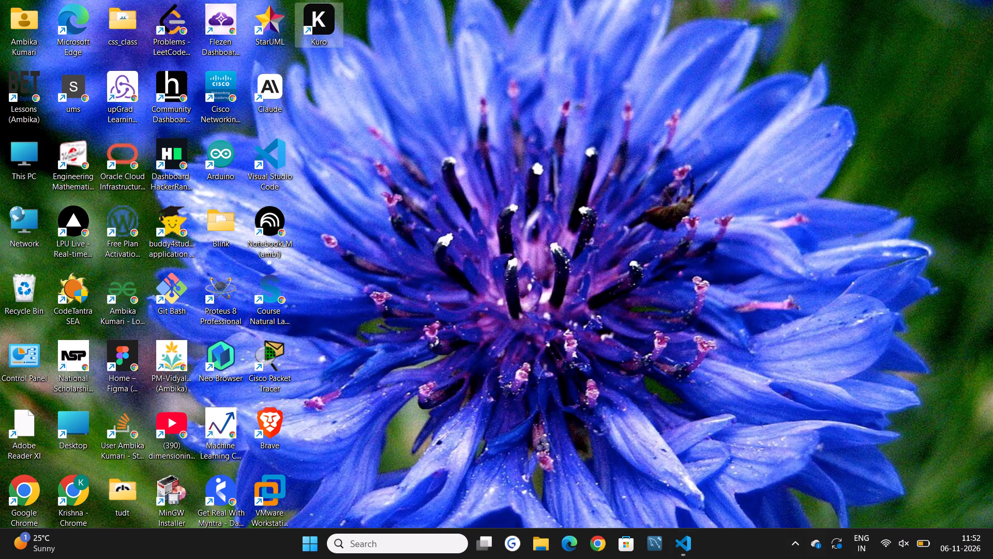
# Launch Google Chrome with the ambi profile and open the Redbubble website.
pyautogui.click(594, 545)
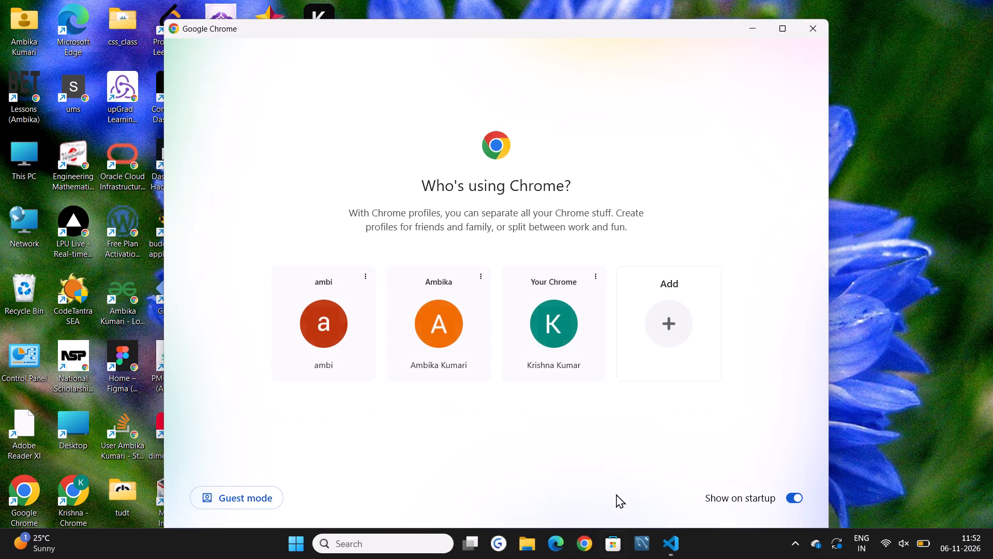
pyautogui.click(333, 319)
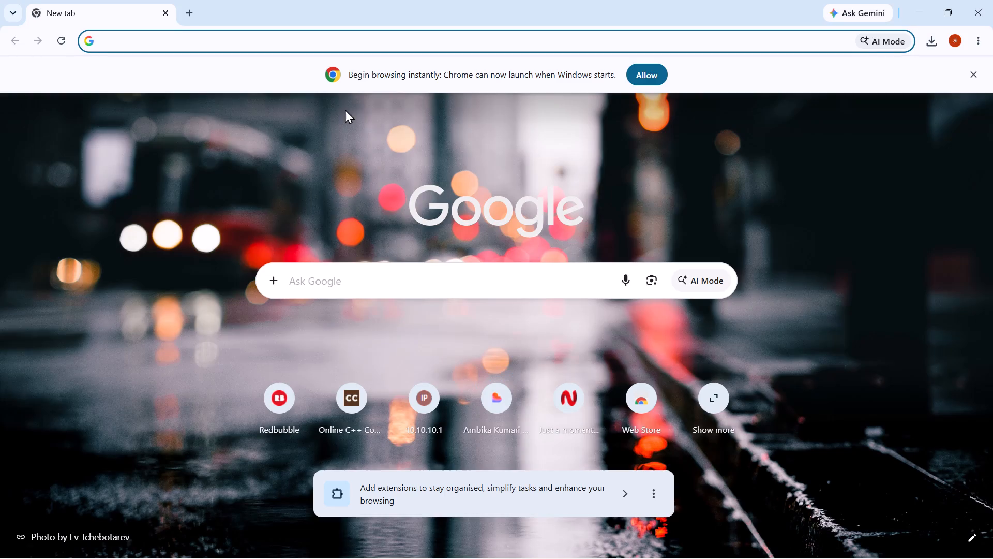
pyautogui.click(279, 403)
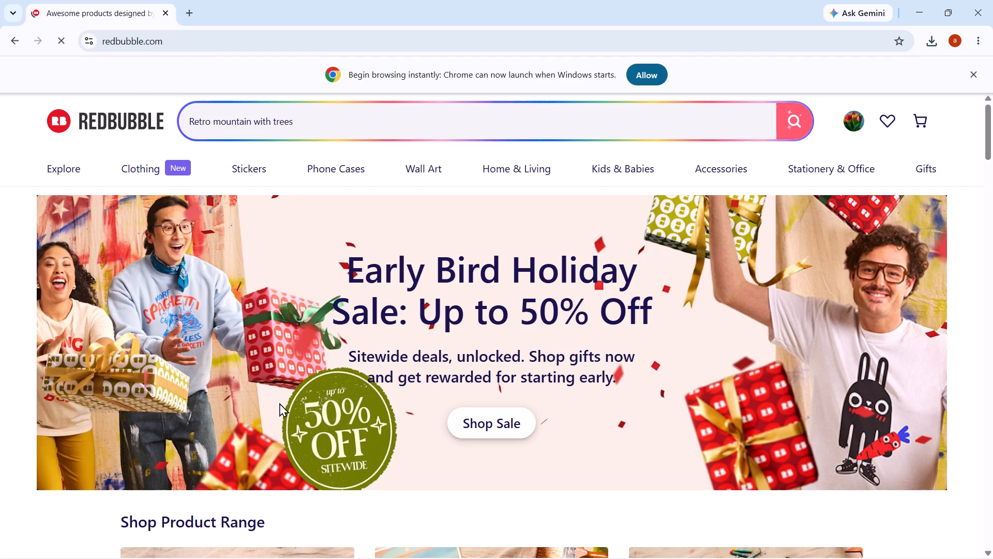
# Search for Canva in a new browser tab and open the Canva home page.
pyautogui.click(187, 13)
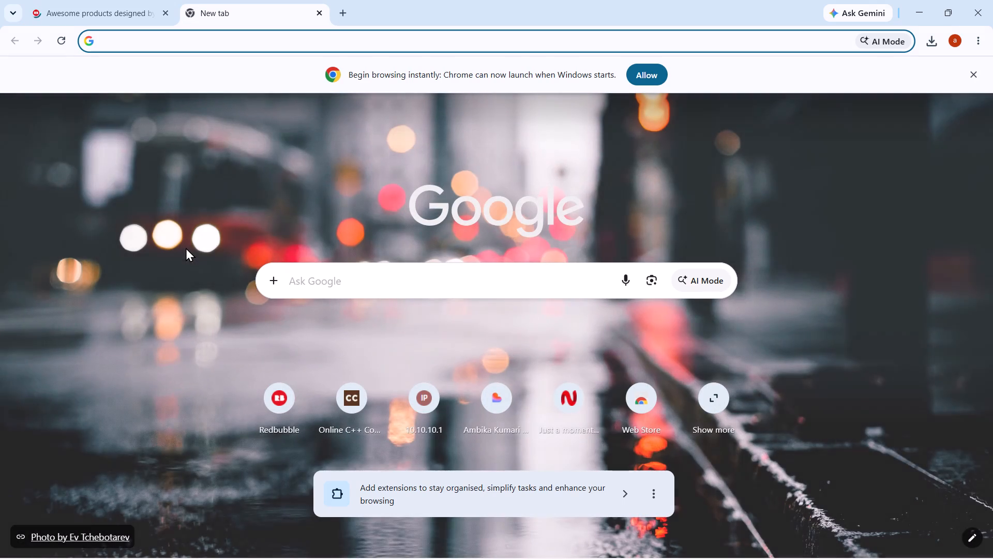
pyautogui.click(342, 289)
pyautogui.write('can')
pyautogui.click(327, 343)
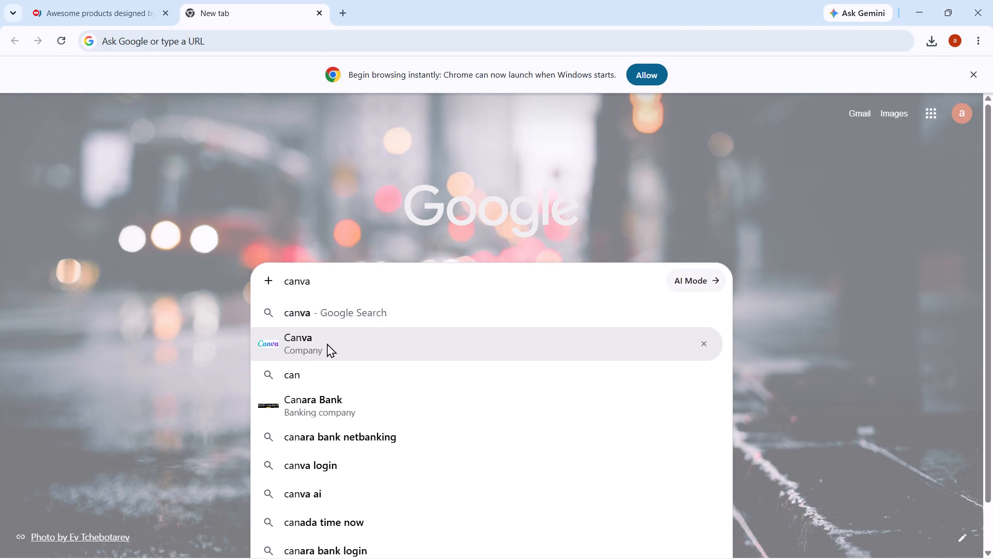
pyautogui.click(275, 252)
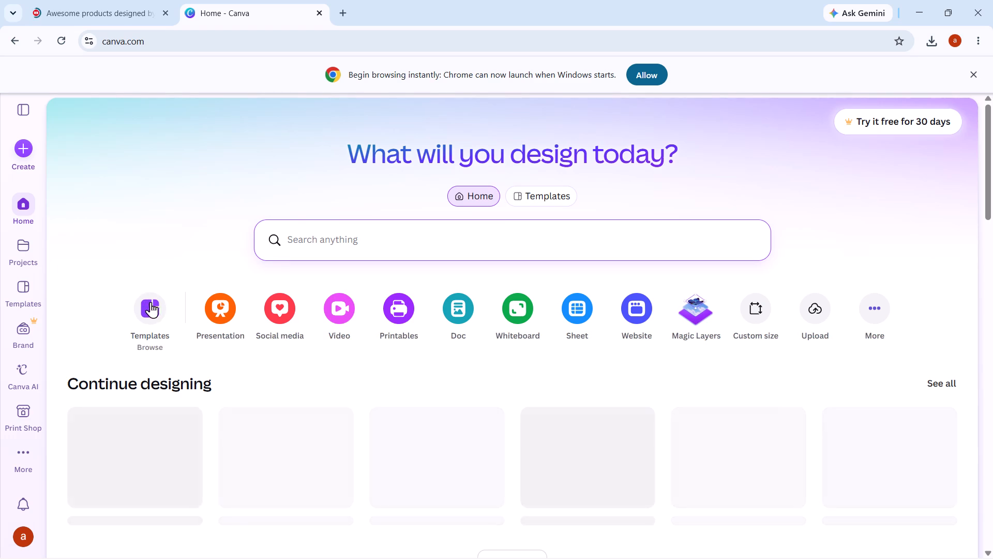
# Create a new Poster (A2, Portrait) design, 42 × 59.4 cm, from Canva's printables.
pyautogui.click(395, 297)
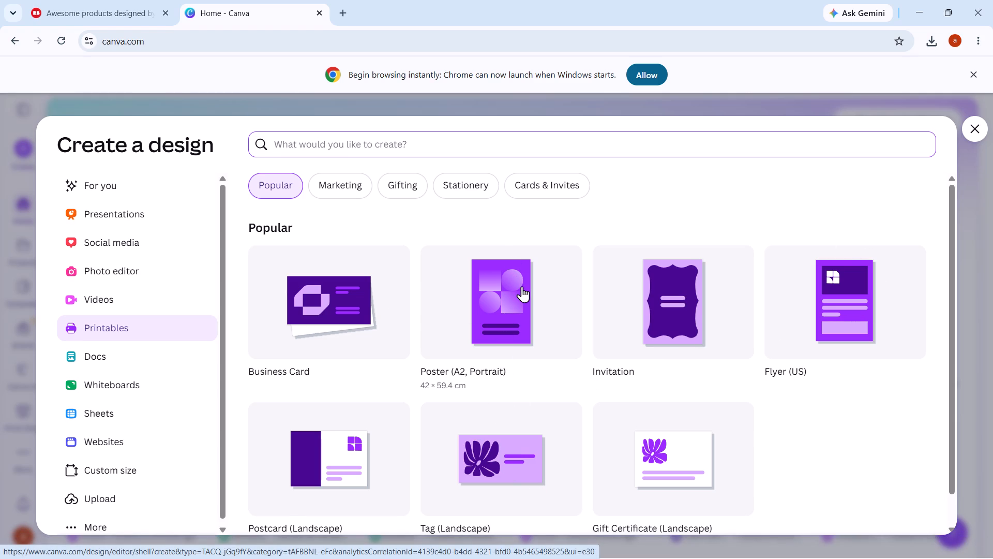
pyautogui.click(461, 321)
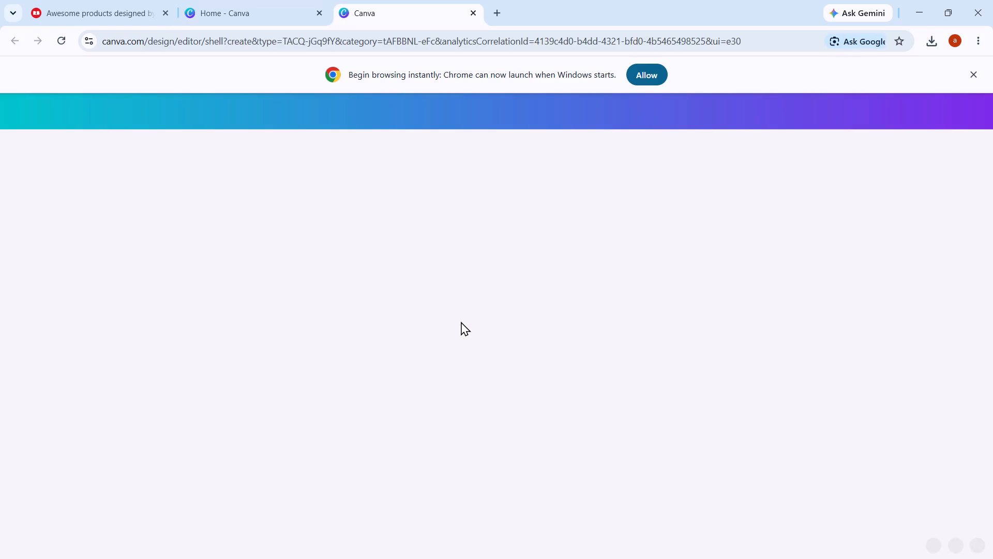
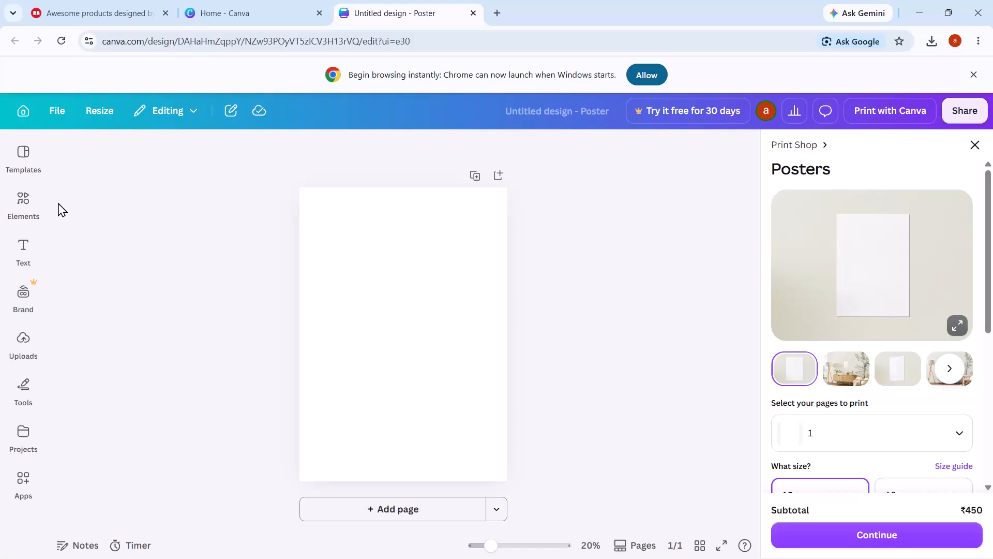
# Add the trending photo of orange-brown autumn oak leaves from the Photos elements to the poster page.
pyautogui.click(18, 188)
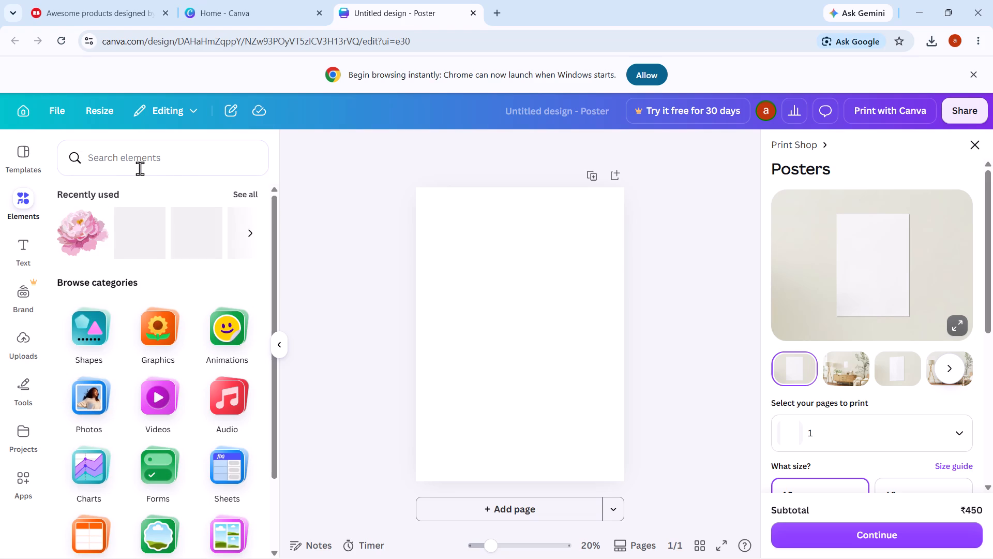
pyautogui.scroll(-1, 132, 404)
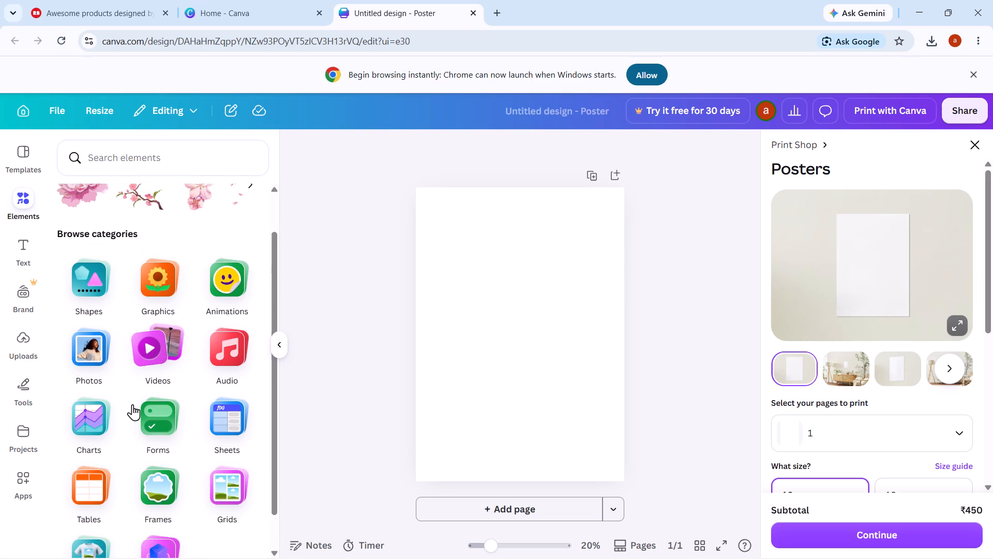
pyautogui.scroll(-1, 132, 404)
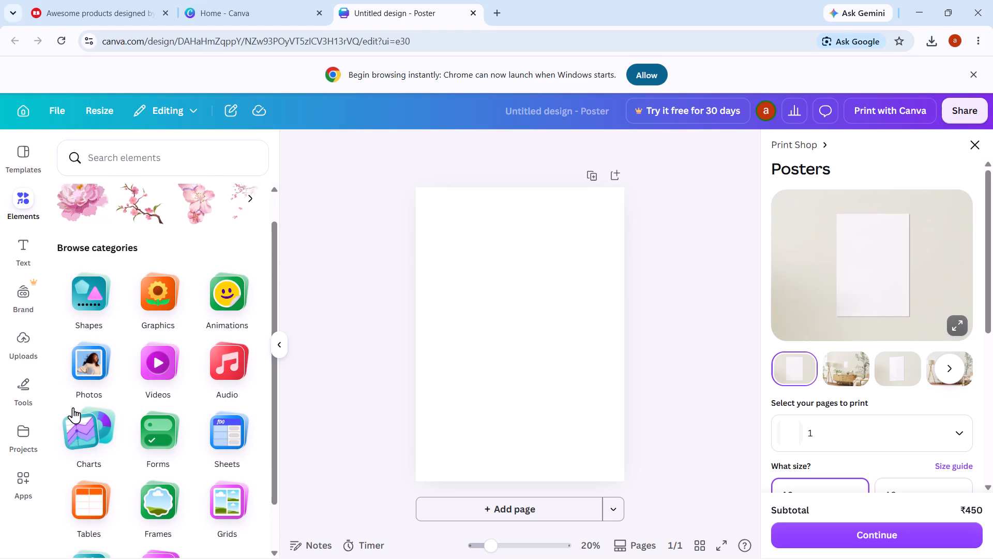
pyautogui.click(88, 372)
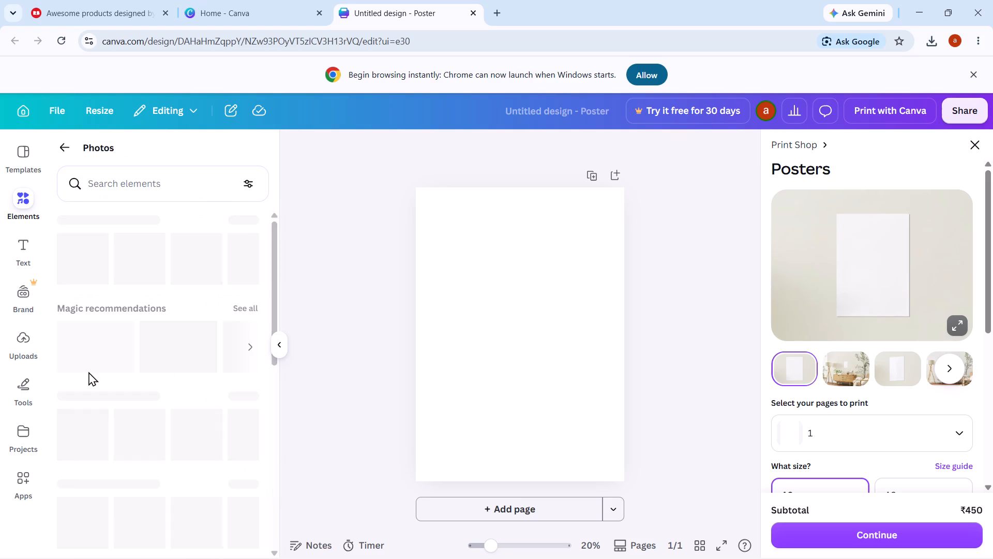
pyautogui.scroll(-1, 88, 372)
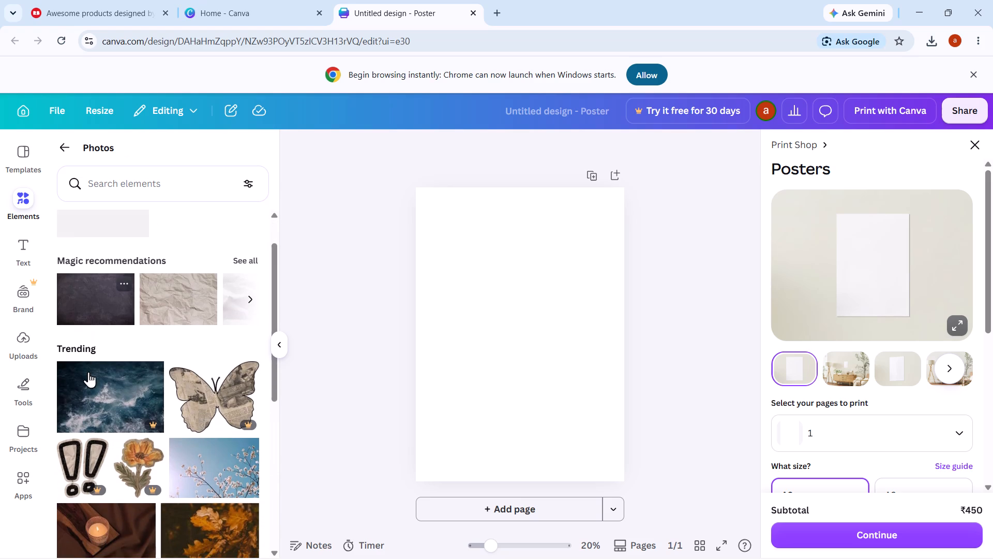
pyautogui.scroll(-3, 88, 372)
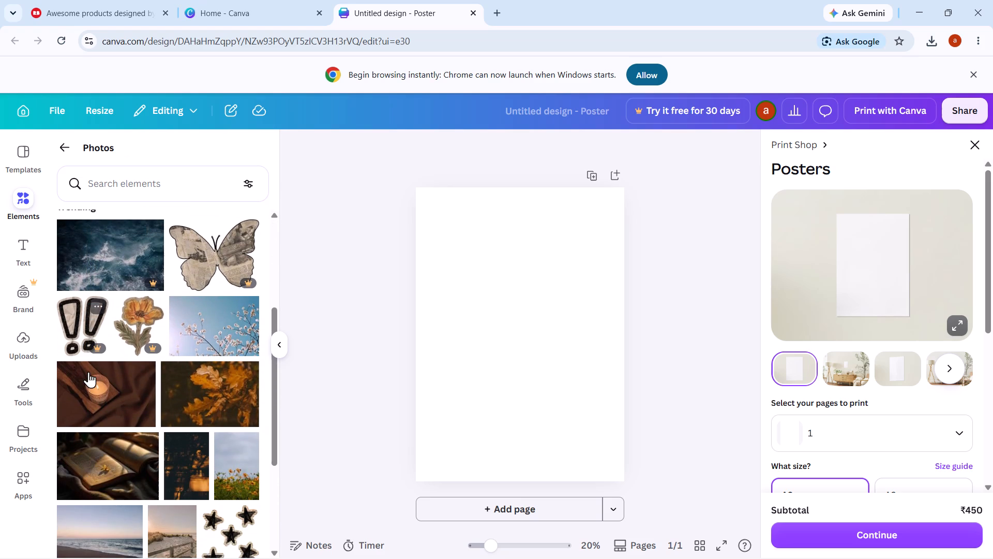
pyautogui.scroll(-1, 88, 372)
pyautogui.click(204, 375)
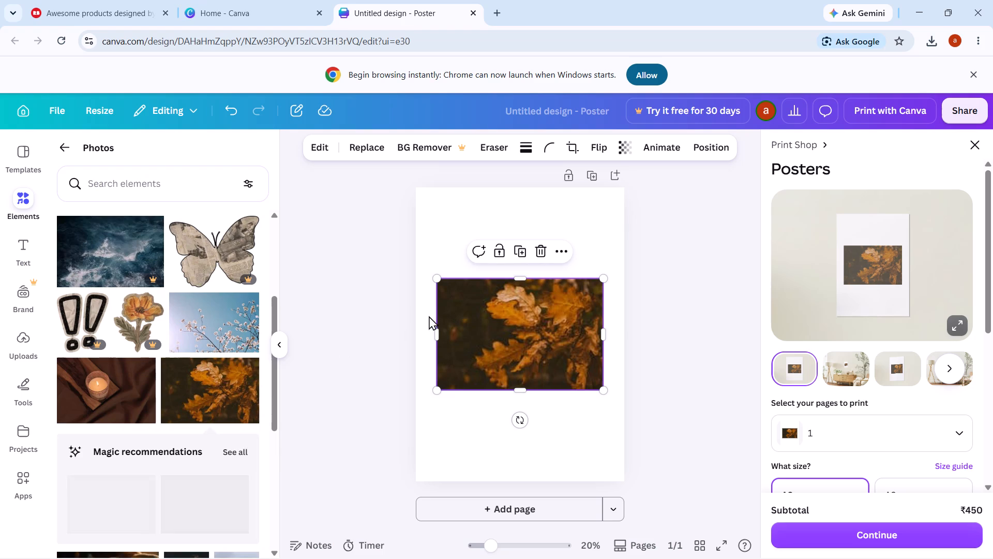
# Enlarge and reposition the oak leaves photo to cover the whole poster page, about 57.5 × 62 cm.
pyautogui.moveTo(438, 277); pyautogui.dragTo(416, 192)
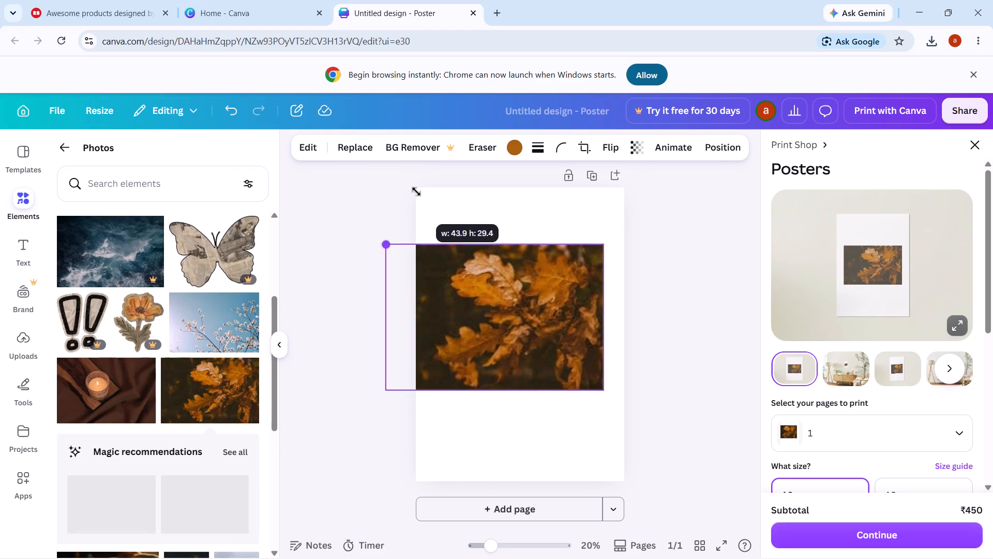
pyautogui.moveTo(416, 192); pyautogui.dragTo(409, 143)
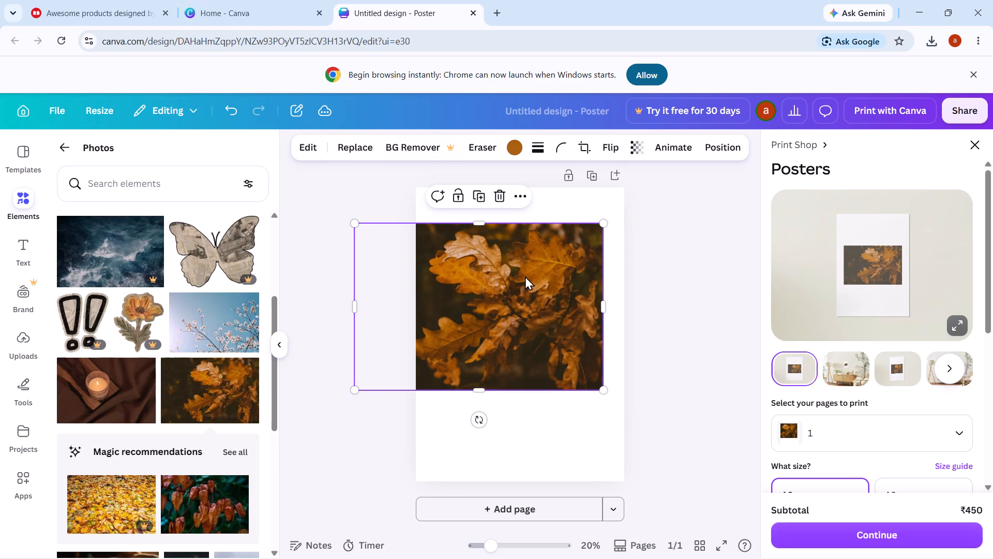
pyautogui.moveTo(557, 277); pyautogui.dragTo(562, 244)
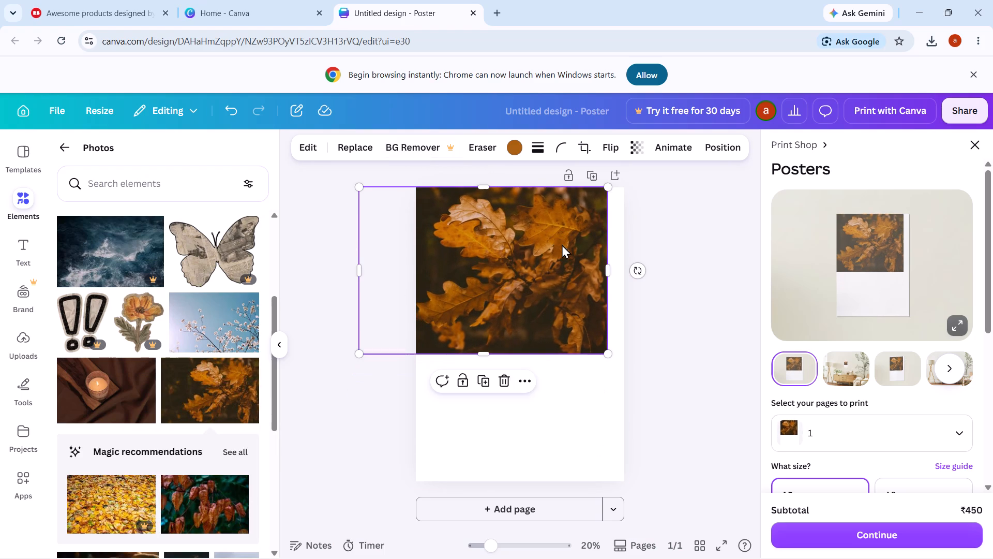
pyautogui.moveTo(610, 352); pyautogui.dragTo(616, 354)
pyautogui.moveTo(616, 354); pyautogui.dragTo(614, 502)
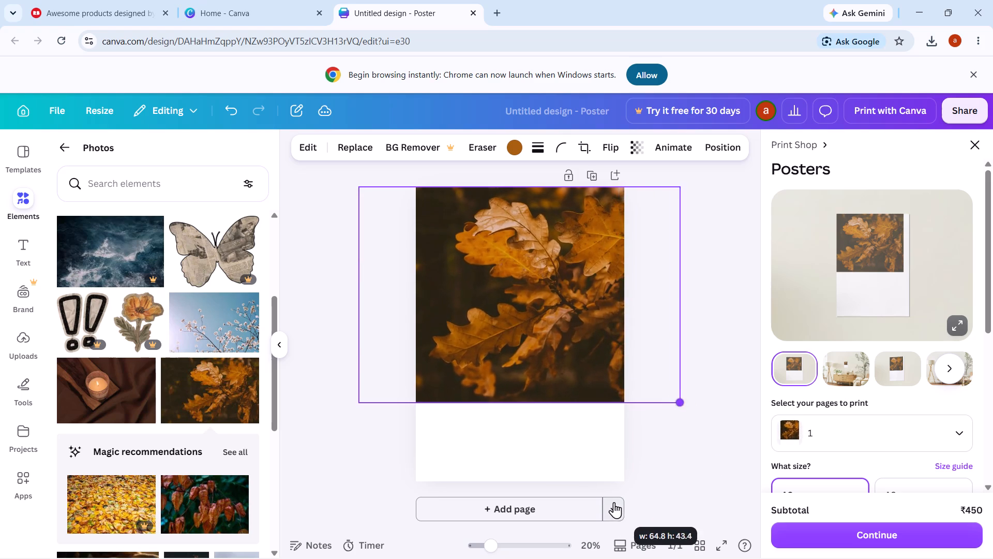
pyautogui.moveTo(614, 502); pyautogui.dragTo(573, 487)
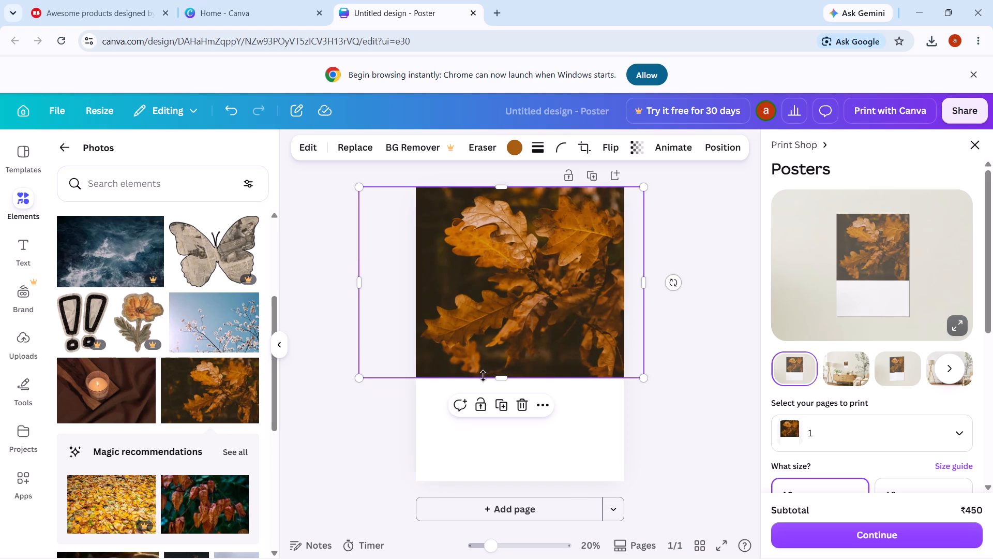
pyautogui.moveTo(497, 380); pyautogui.dragTo(504, 500)
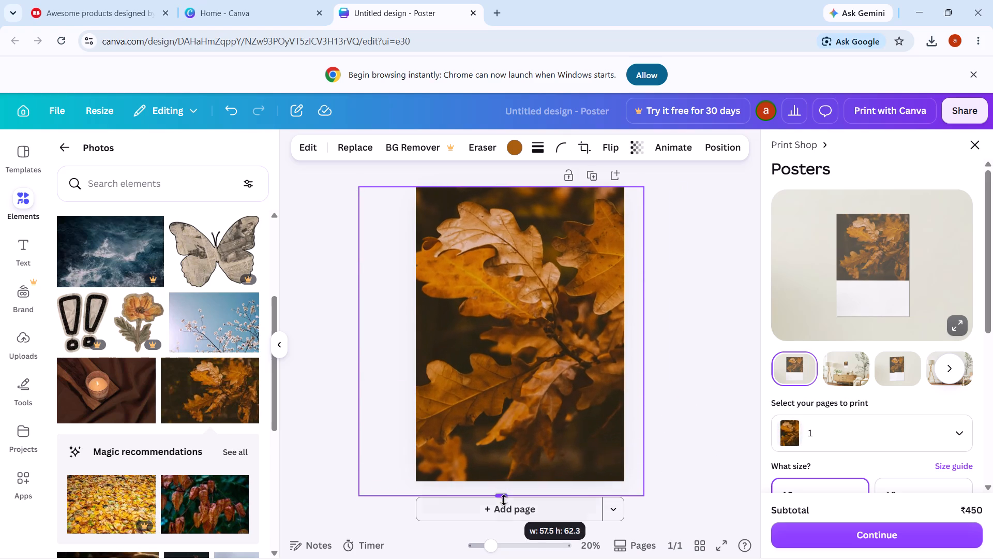
pyautogui.moveTo(504, 500); pyautogui.dragTo(503, 501)
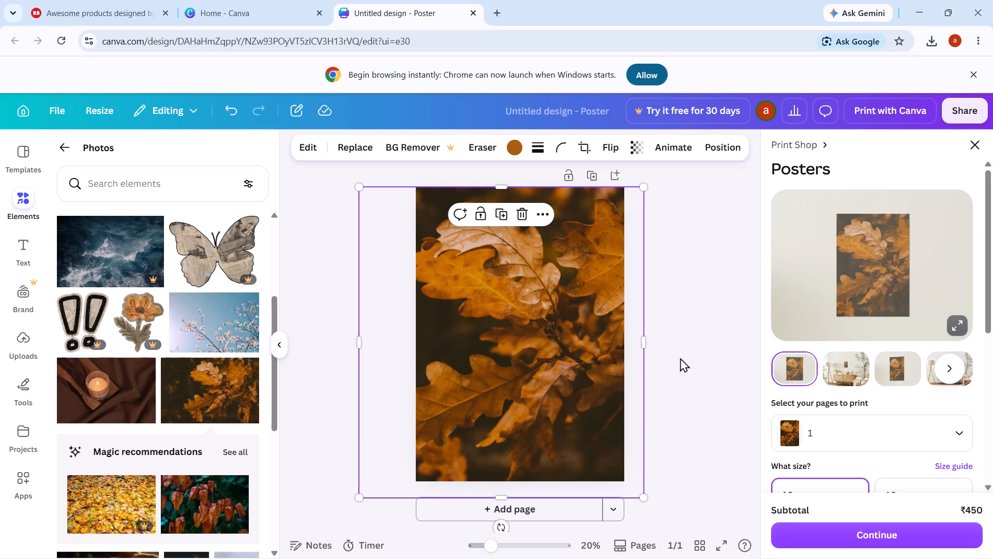
pyautogui.scroll(-9, 174, 421)
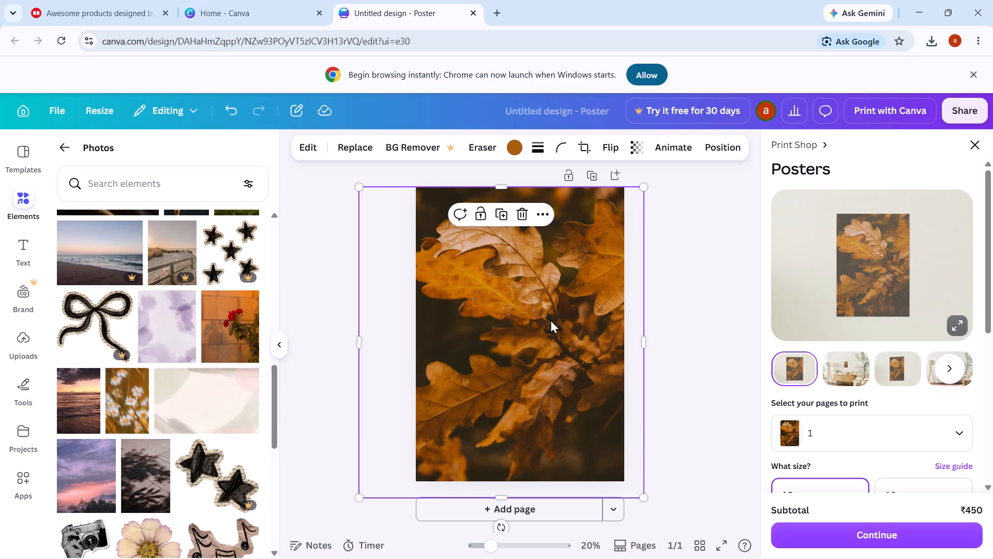
pyautogui.click(685, 306)
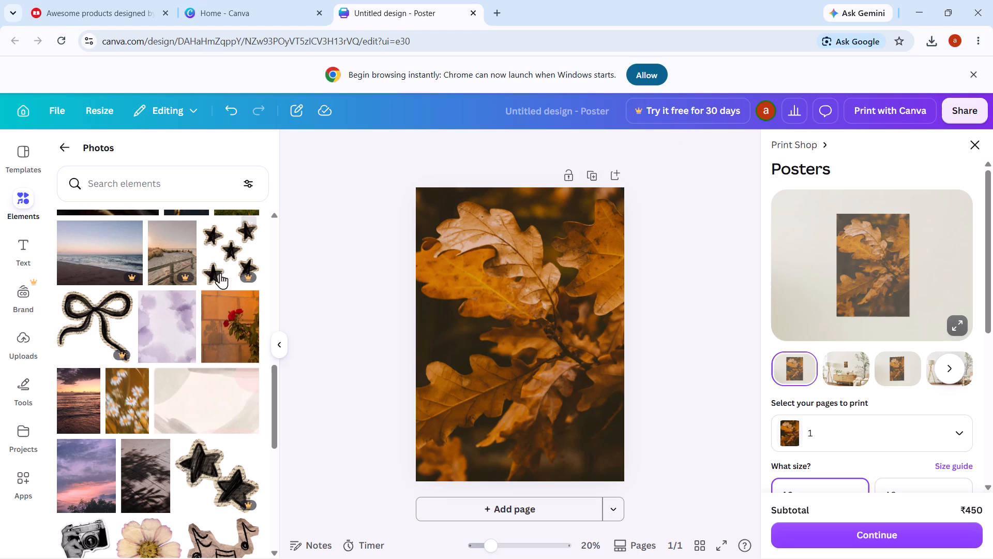
# Browse the trending photos for further images that could suit the autumn leaves poster.
pyautogui.scroll(-6, 197, 404)
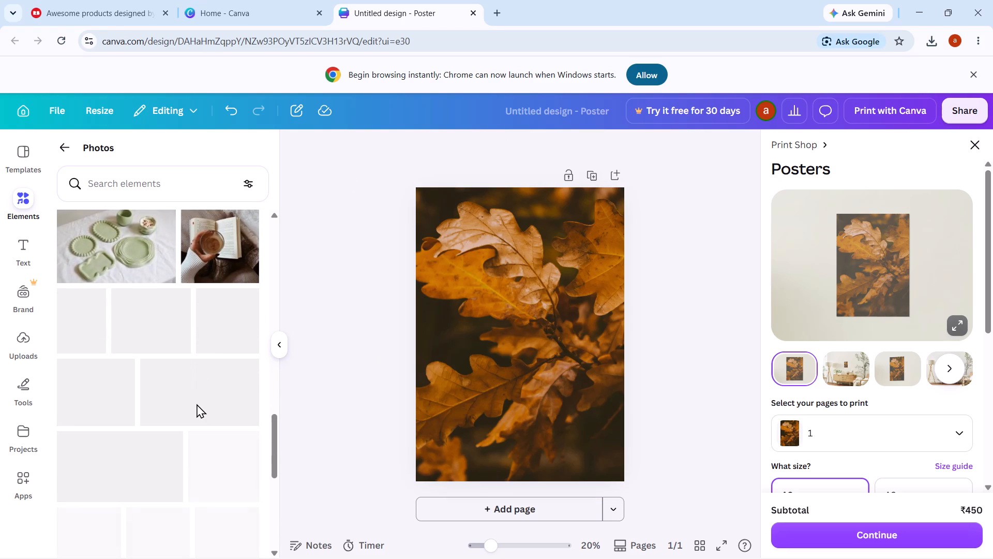
pyautogui.scroll(-1, 197, 404)
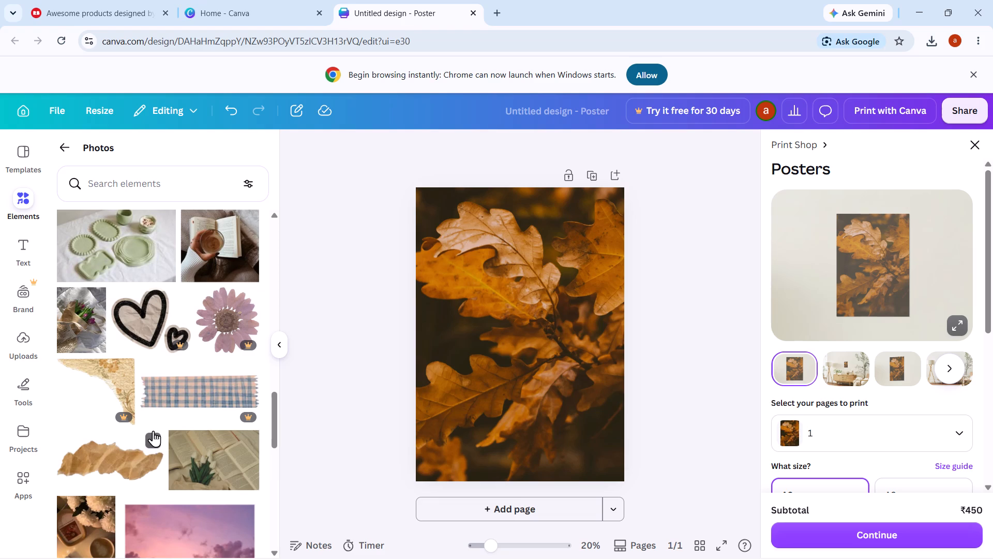
pyautogui.scroll(-4, 153, 431)
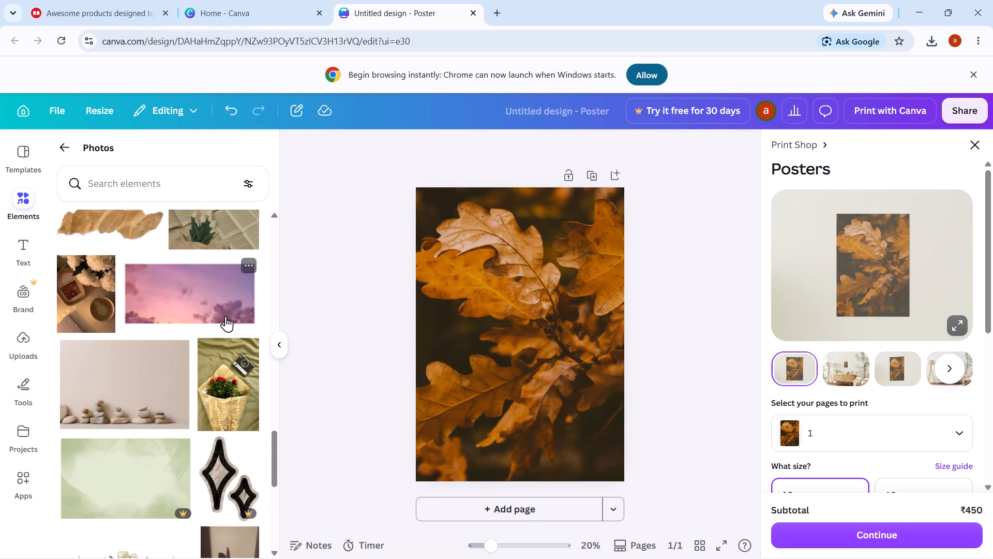
pyautogui.scroll(-4, 157, 473)
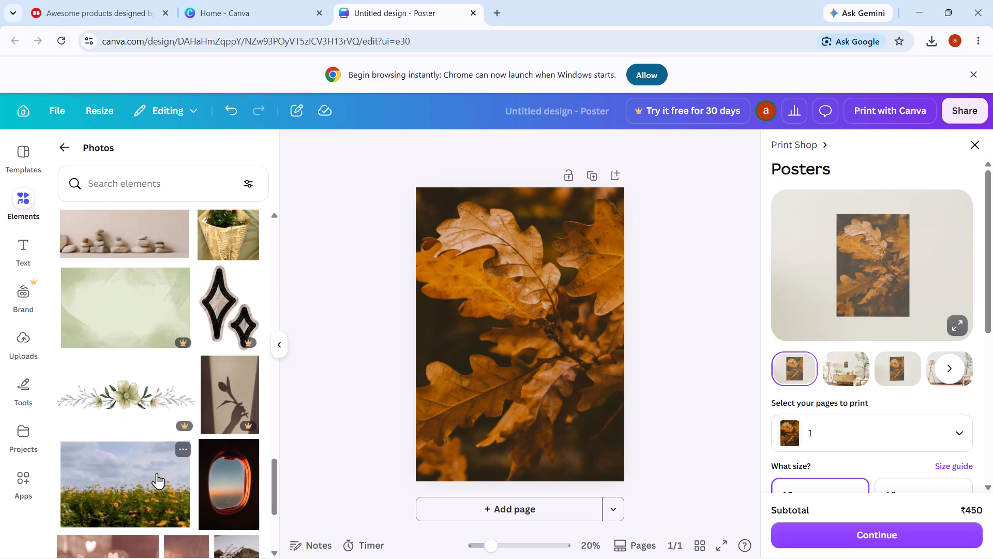
pyautogui.scroll(-2, 157, 473)
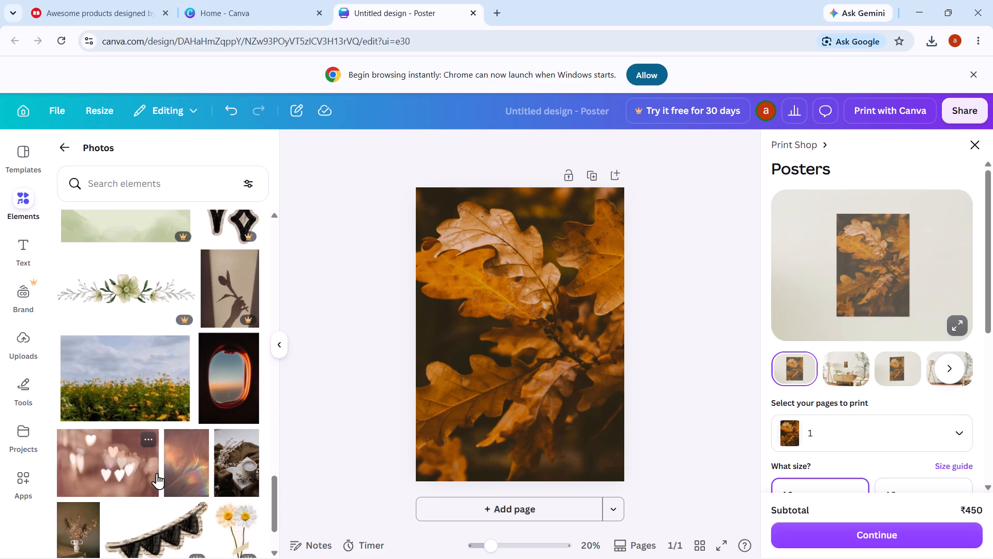
pyautogui.scroll(-1, 163, 458)
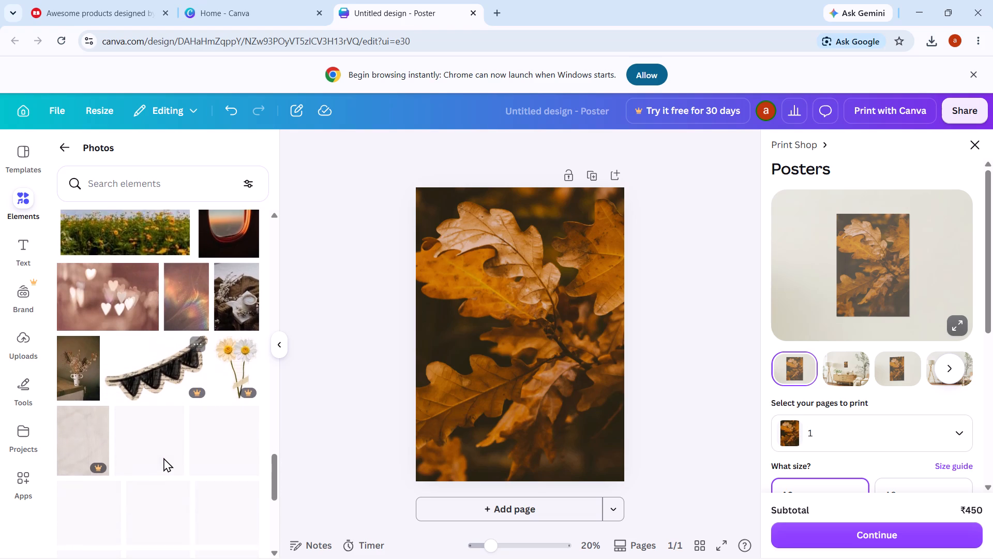
pyautogui.scroll(-3, 163, 458)
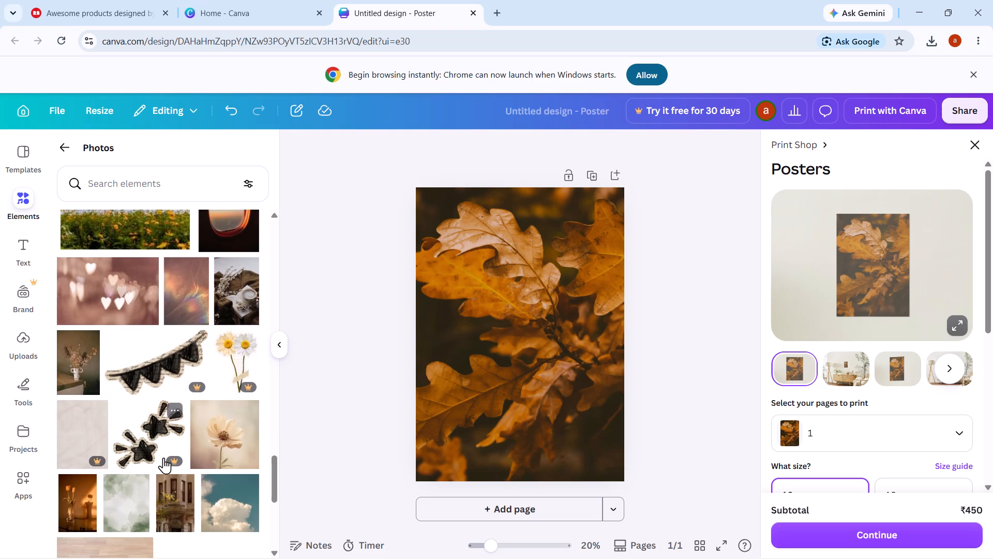
pyautogui.scroll(-2, 163, 458)
pyautogui.scroll(4, 163, 458)
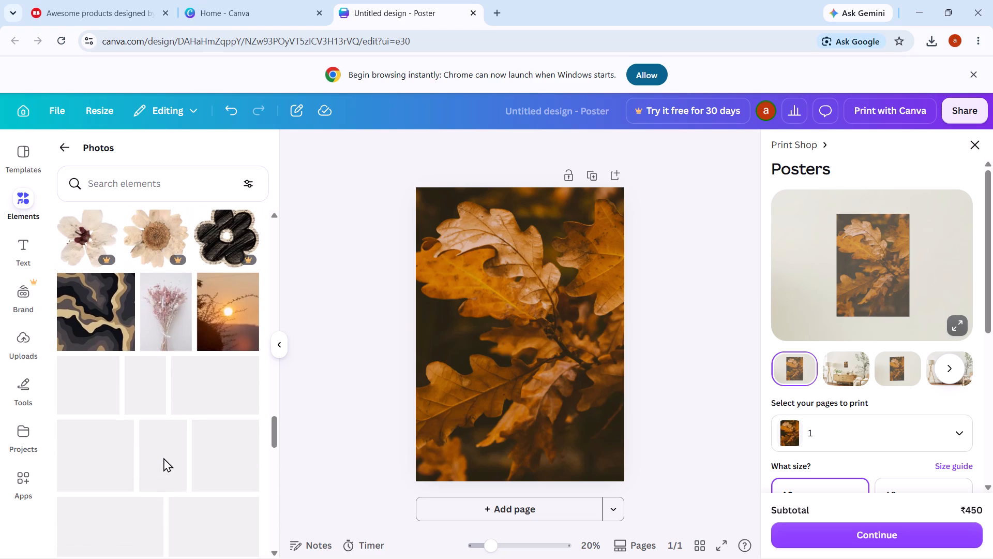
pyautogui.scroll(3, 163, 458)
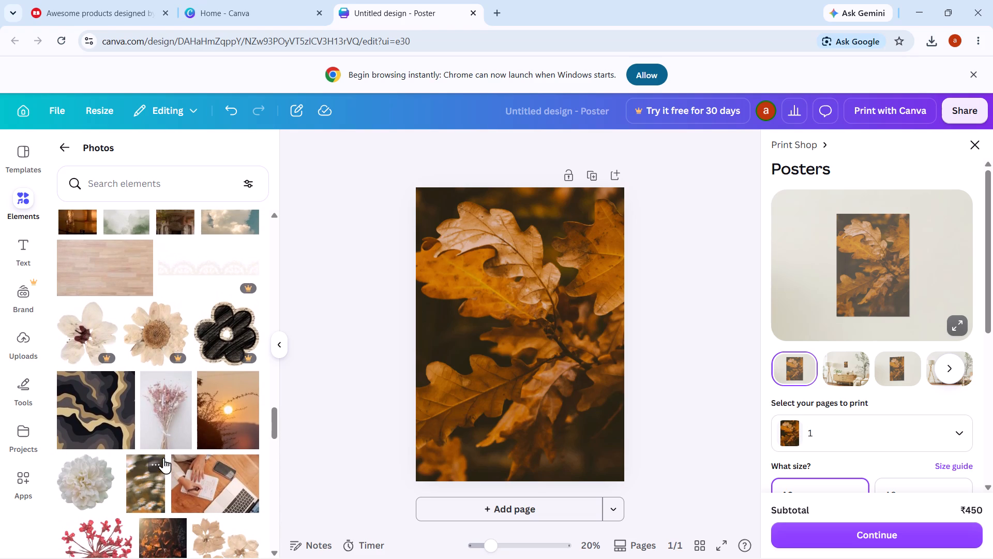
pyautogui.scroll(1, 163, 458)
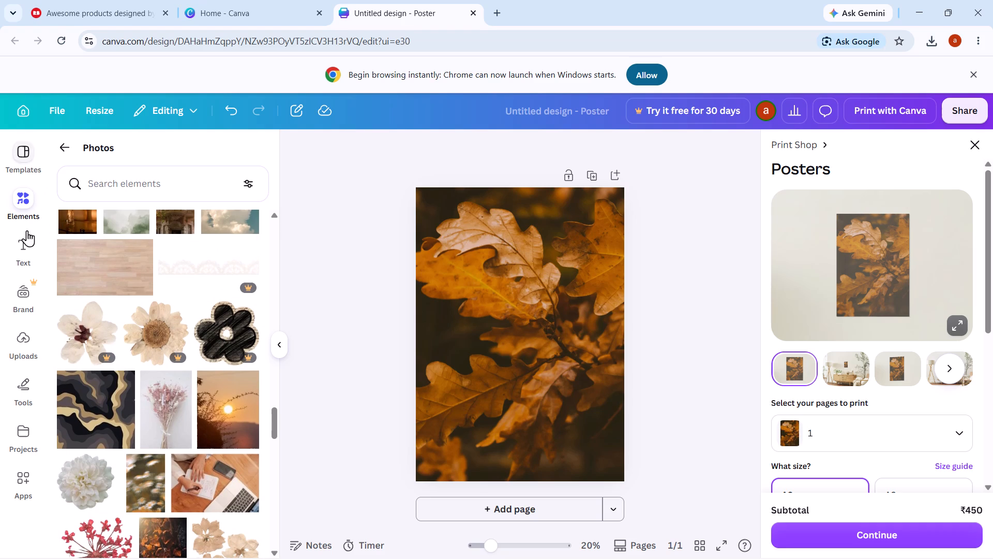
# Open the text options for the poster.
pyautogui.click(24, 245)
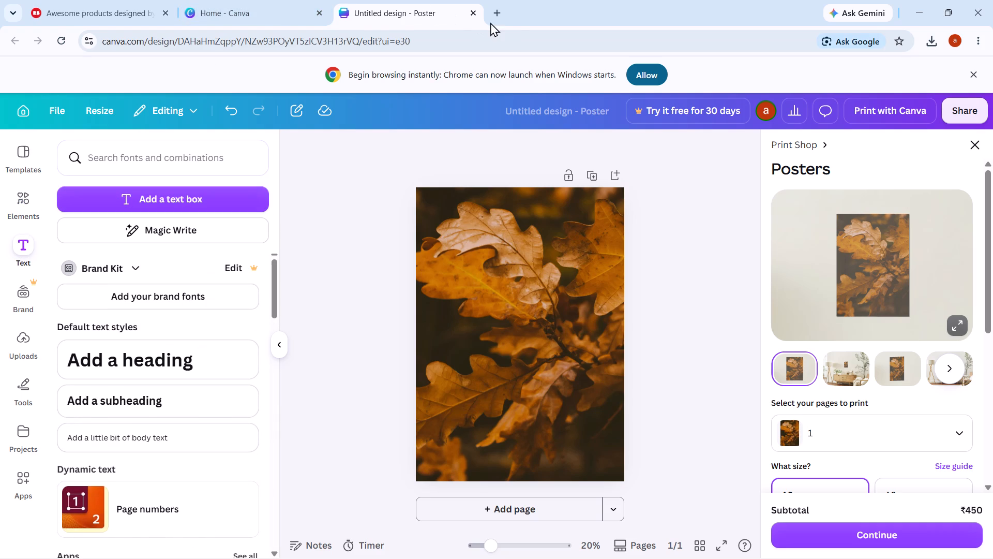
# Search Google for "cute motivational quotes" in a new browser tab and look through the suggested quotes.
pyautogui.click(490, 0)
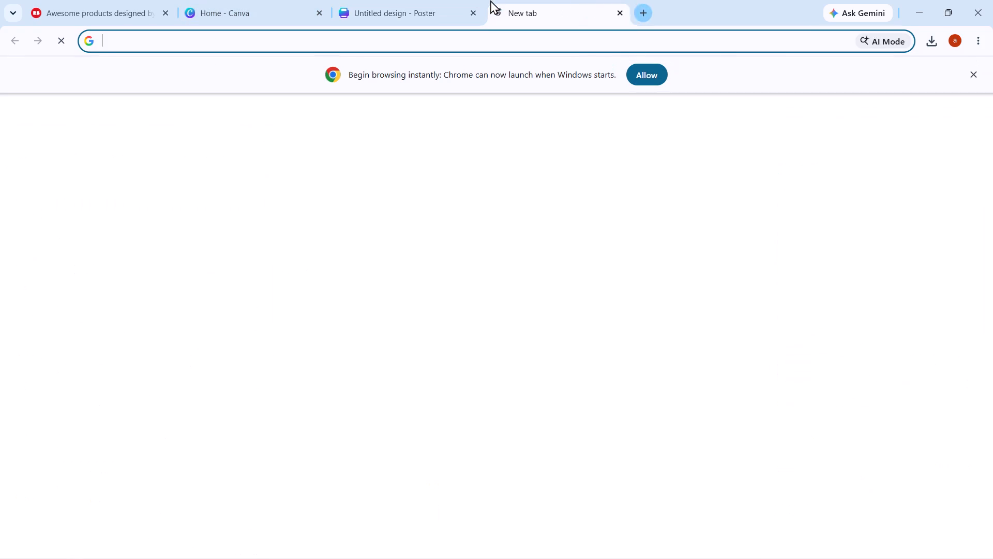
pyautogui.write('cute motiva')
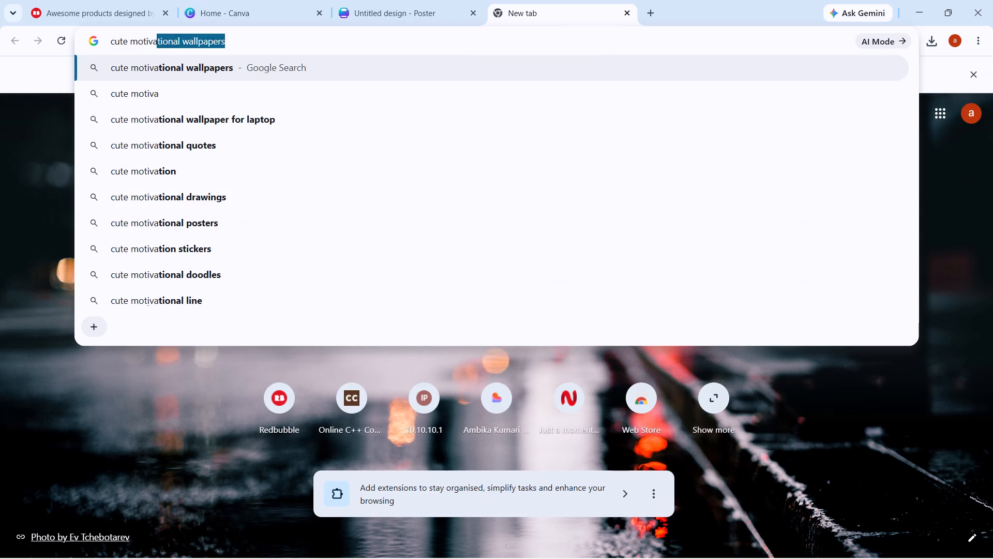
pyautogui.click(420, 46)
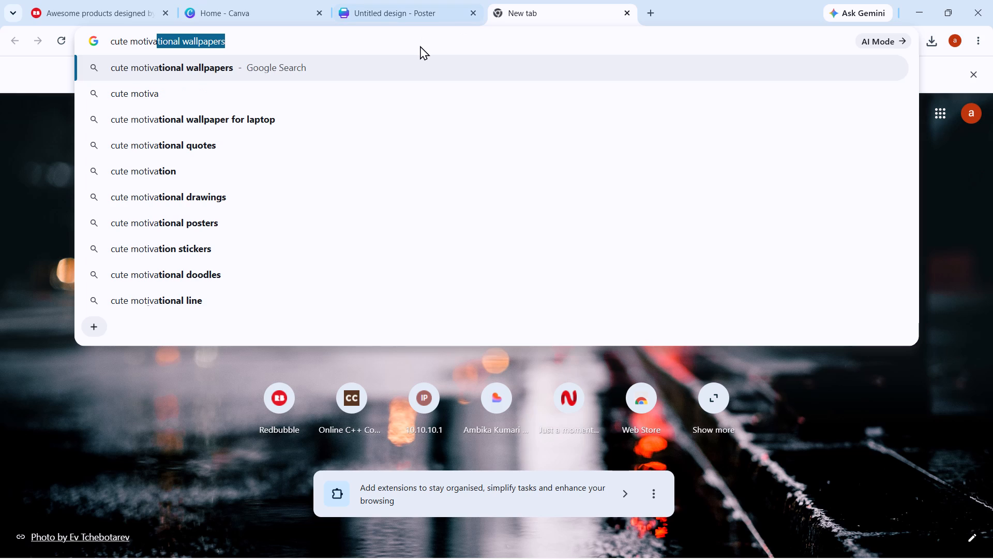
pyautogui.click(419, 41)
pyautogui.press('BackSpace')
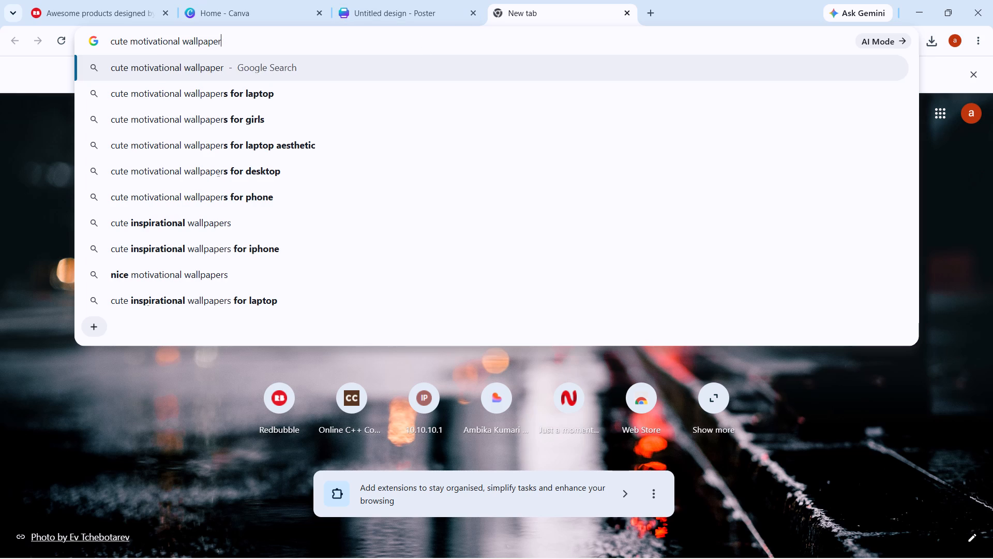
pyautogui.press('BackSpace')
pyautogui.press('BackSpace')
pyautogui.press('BackSpace')
pyautogui.press('BackSpace')
pyautogui.press('BackSpace')
pyautogui.press('BackSpace')
pyautogui.press('BackSpace')
pyautogui.press('BackSpace')
pyautogui.press('BackSpace')
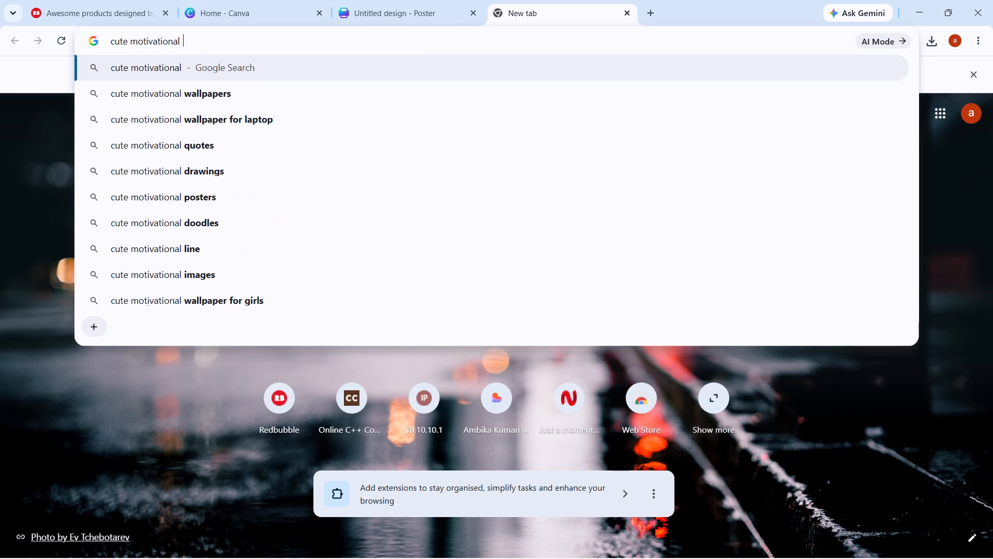
pyautogui.write('quotes')
pyautogui.press('Return')
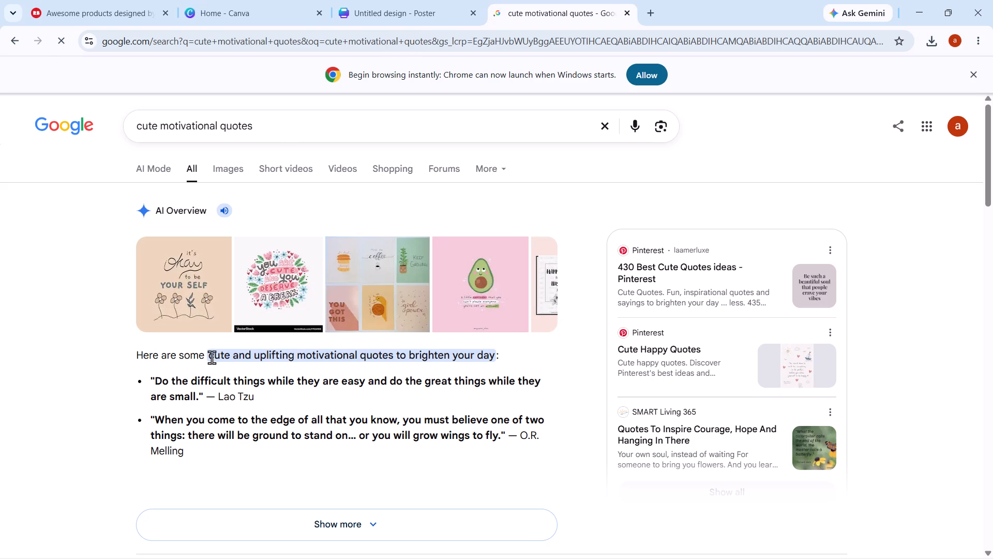
pyautogui.scroll(-2, 212, 357)
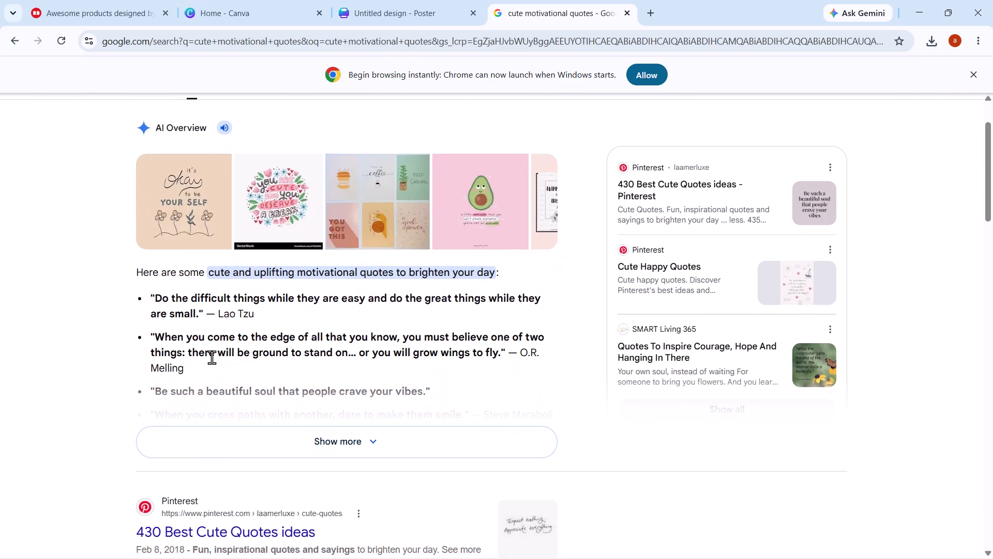
# Expand the suggested quotes and copy "Be such a beautiful soul that people crave your vibes.".
pyautogui.scroll(-1, 212, 357)
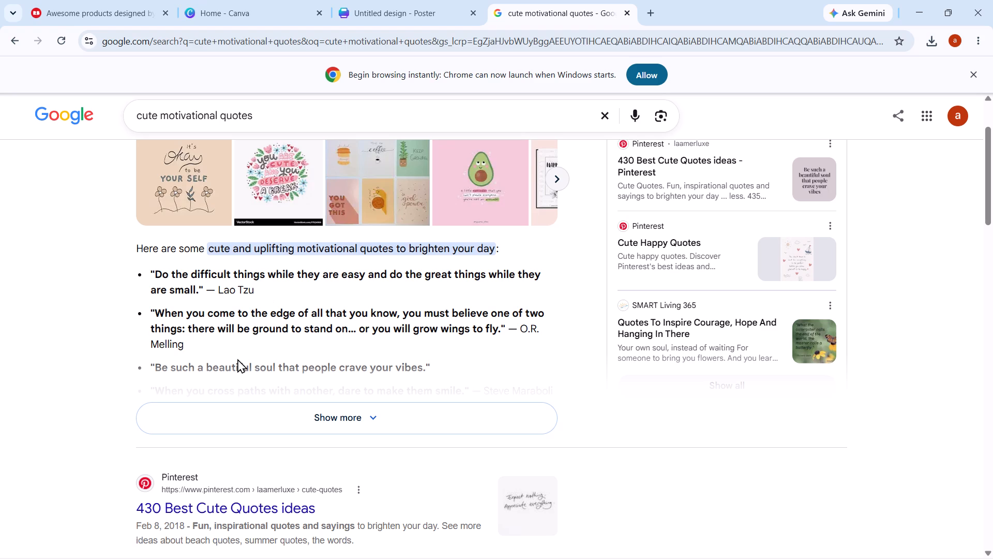
pyautogui.click(250, 417)
pyautogui.scroll(-1, 250, 417)
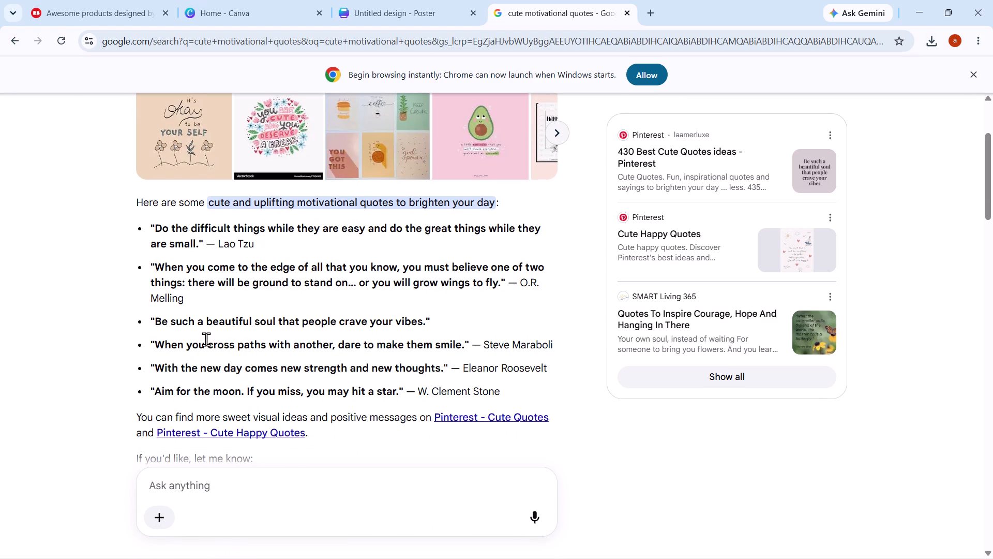
pyautogui.click(150, 316)
pyautogui.moveTo(150, 316); pyautogui.dragTo(405, 306)
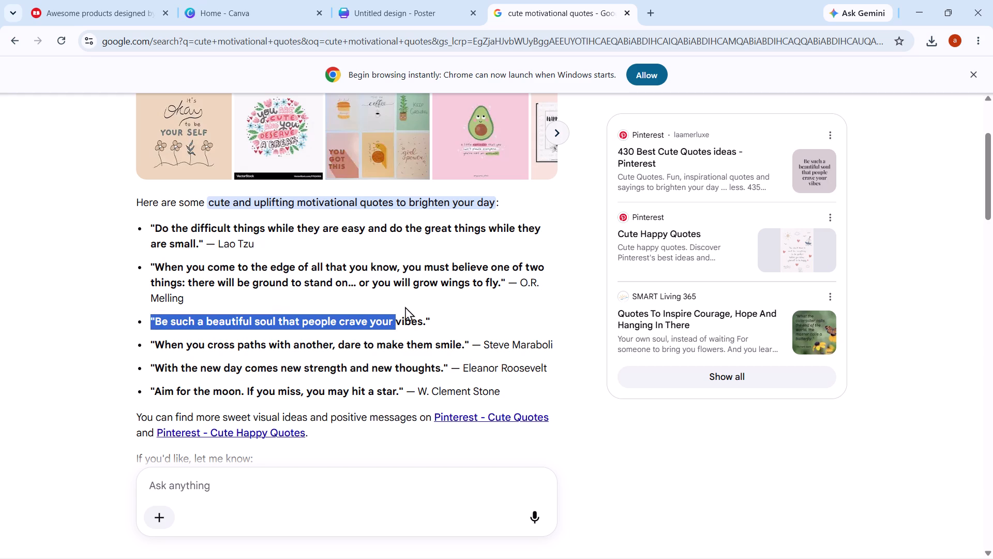
pyautogui.moveTo(405, 306); pyautogui.dragTo(429, 306)
pyautogui.hotkey('ctrl', 'c')
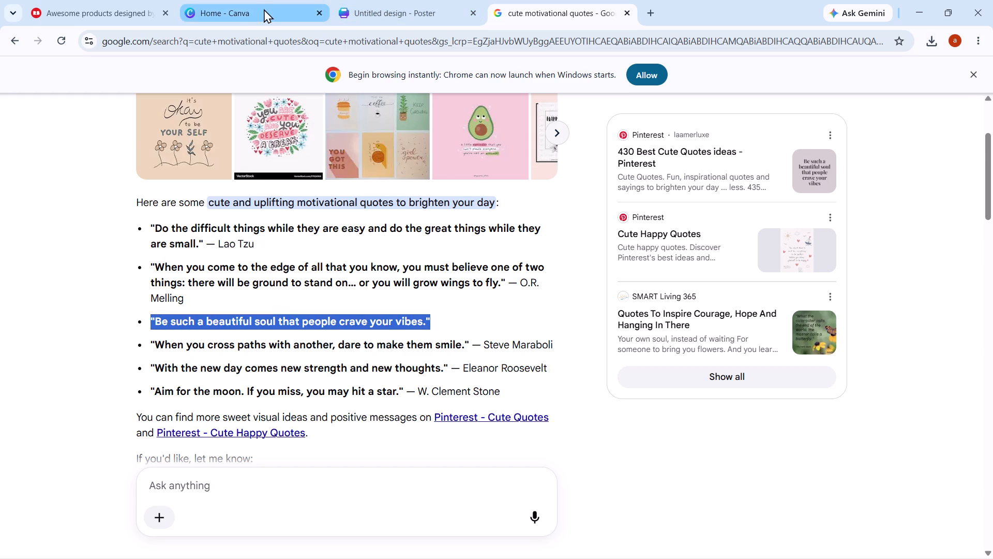
# Switch to the Canva poster design and add a subheading containing the copied quote, replacing the placeholder text.
pyautogui.doubleClick(263, 9)
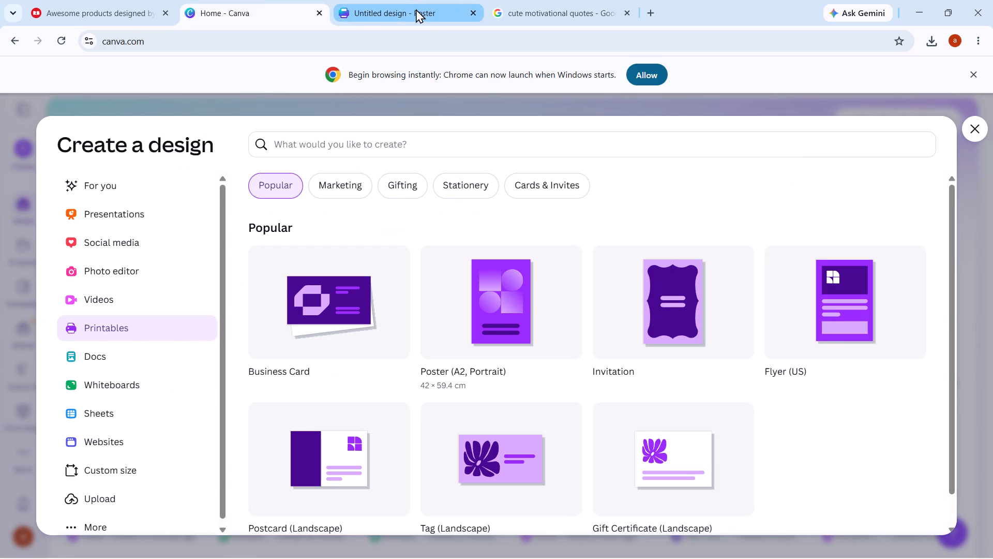
pyautogui.click(416, 9)
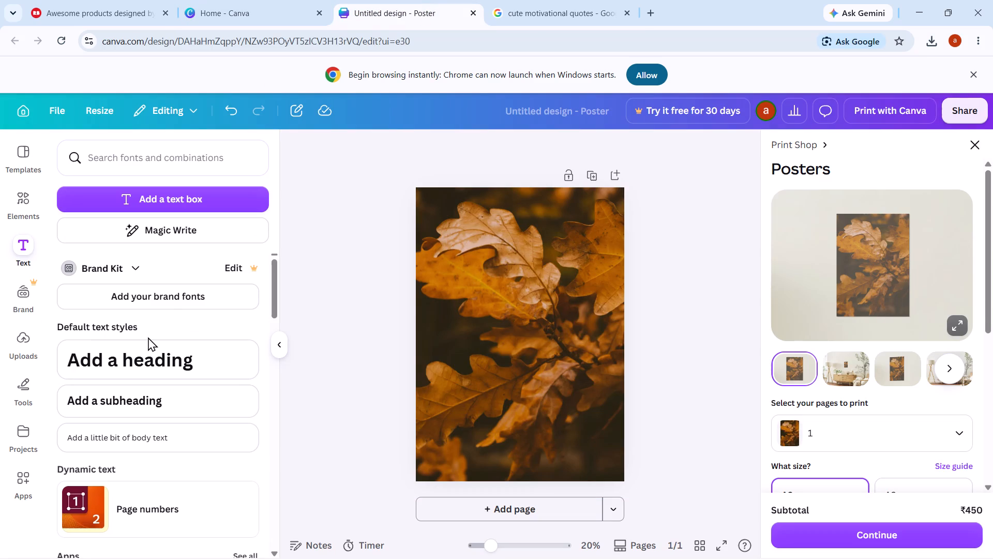
pyautogui.click(165, 395)
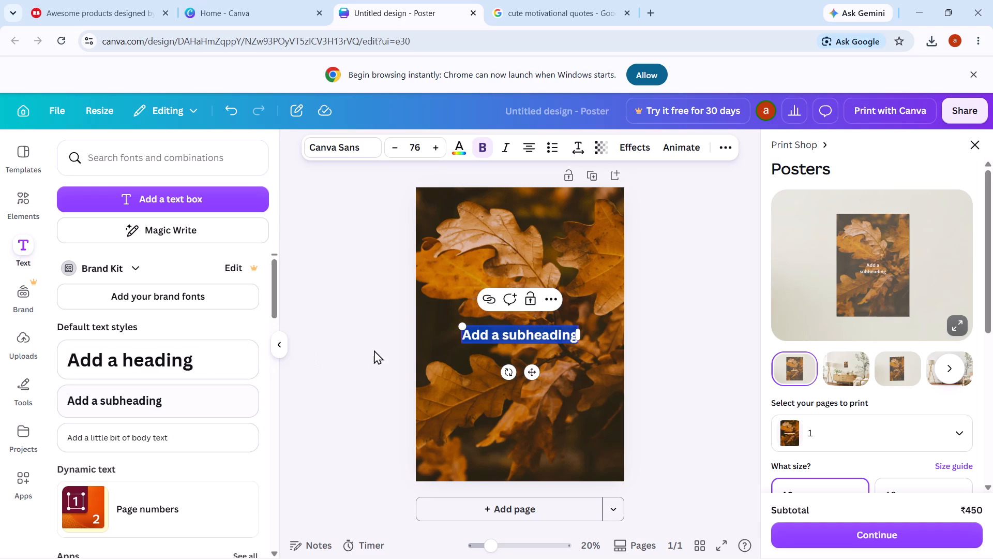
pyautogui.press('BackSpace')
pyautogui.hotkey('ctrl', 'v')
pyautogui.hotkey('ctrl', 'space')
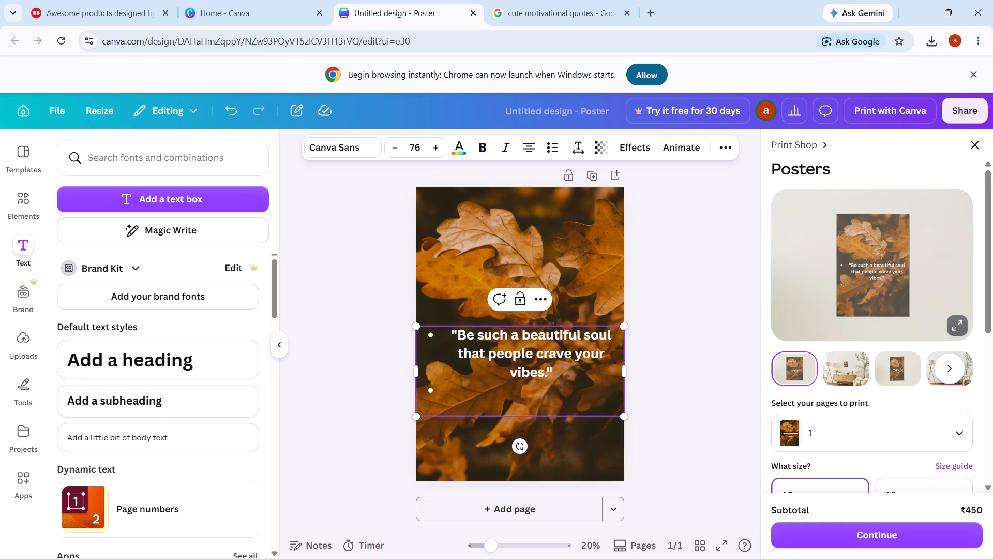
pyautogui.moveTo(511, 356); pyautogui.dragTo(510, 344)
pyautogui.moveTo(510, 344); pyautogui.dragTo(503, 358)
pyautogui.click(722, 363)
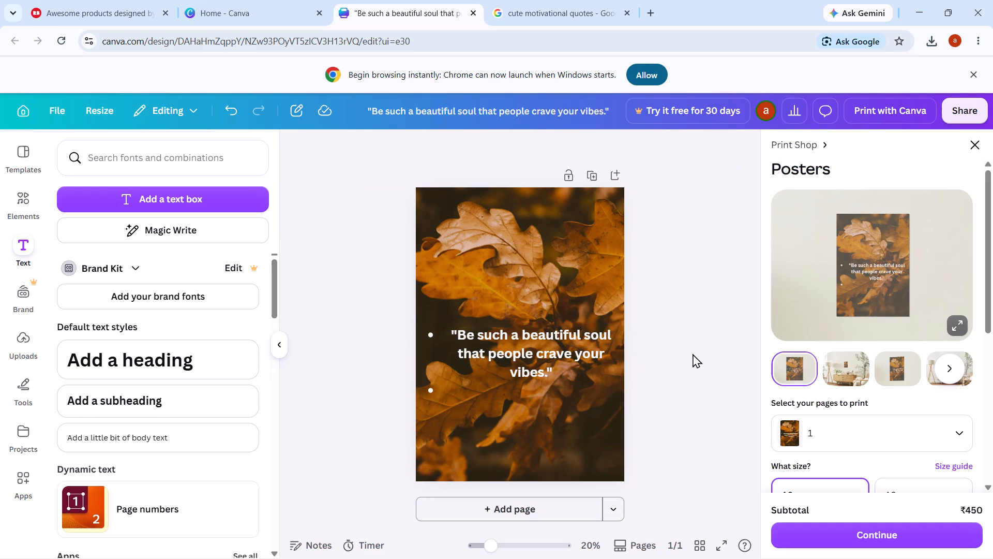
# Move the quote higher on the poster and remove both bullet points from its text box.
pyautogui.moveTo(562, 381); pyautogui.dragTo(555, 323)
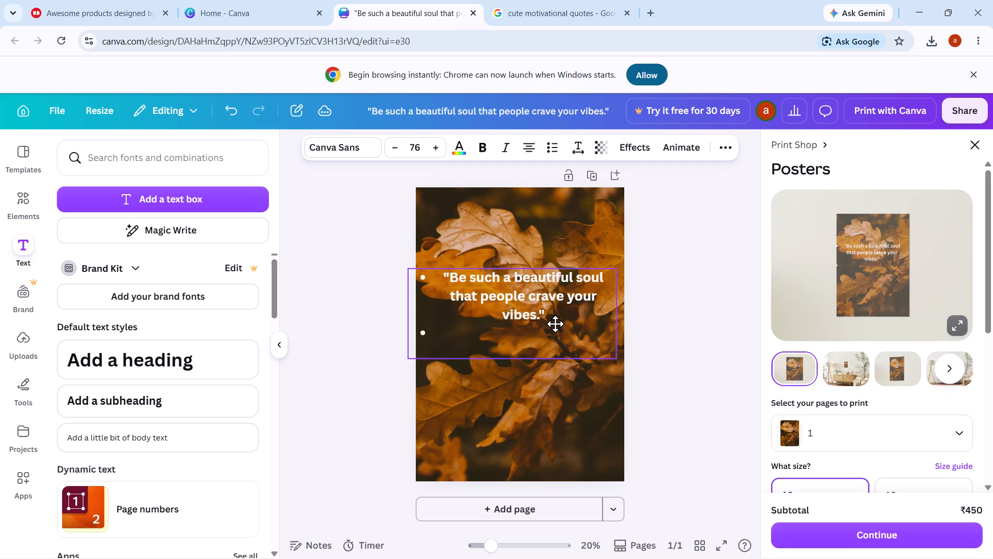
pyautogui.moveTo(555, 323); pyautogui.dragTo(555, 323)
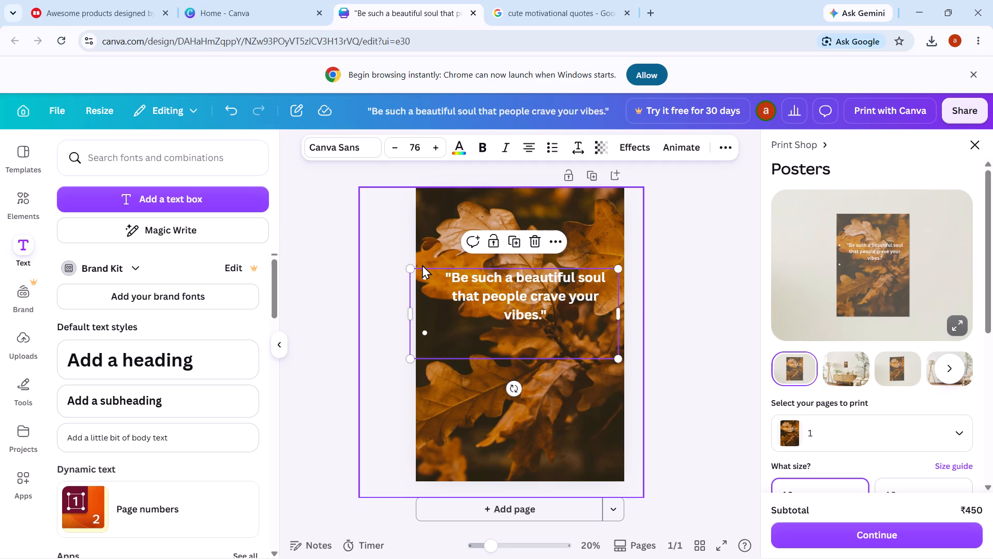
pyautogui.click(434, 277)
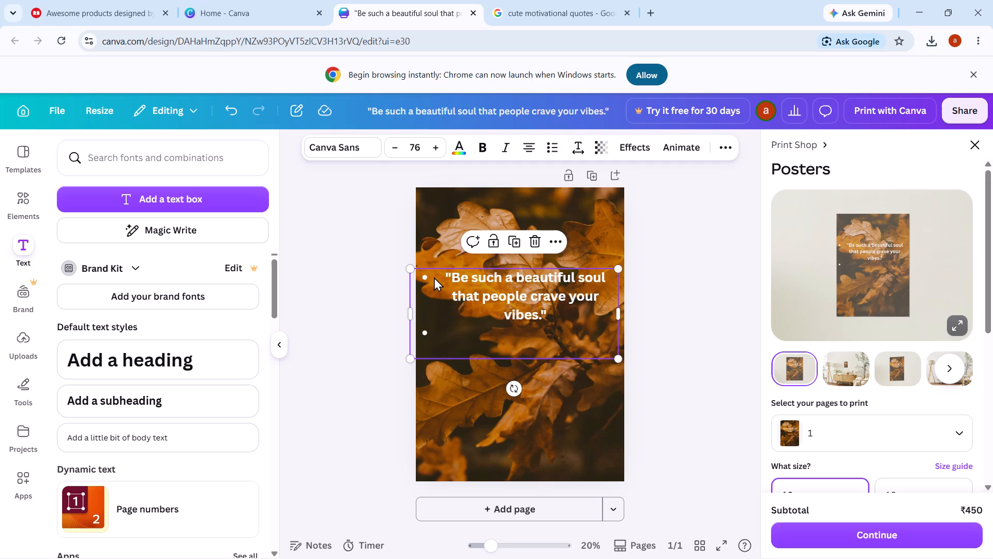
pyautogui.press('BackSpace')
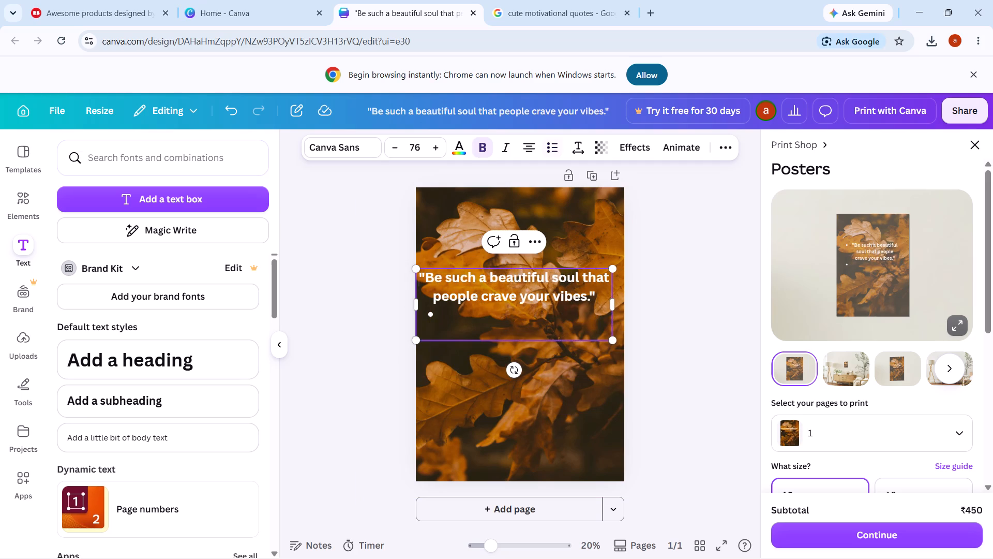
pyautogui.click(453, 311)
pyautogui.click(453, 313)
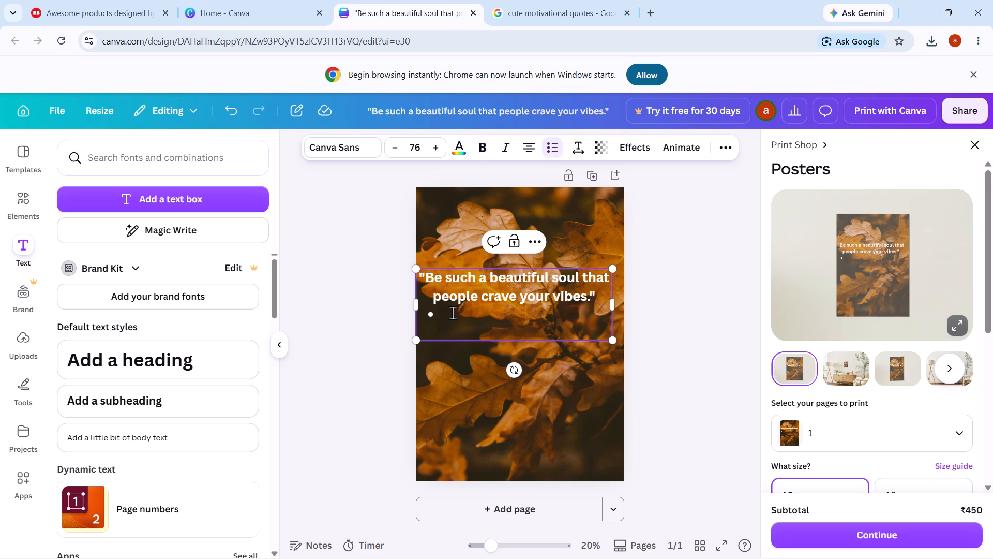
pyautogui.press('BackSpace')
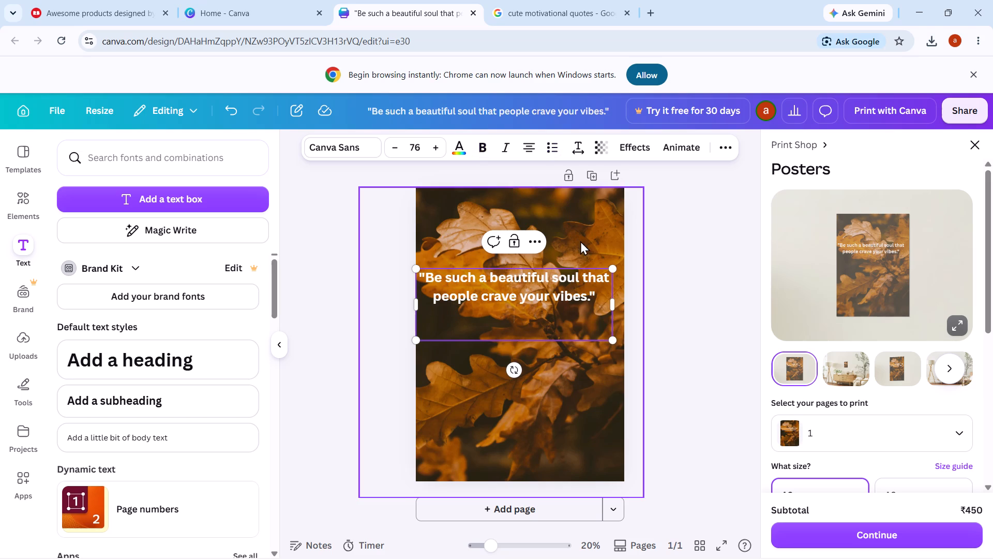
# Scale the quote text box to font size 69.7 and centre it on the poster page.
pyautogui.moveTo(613, 344); pyautogui.dragTo(641, 355)
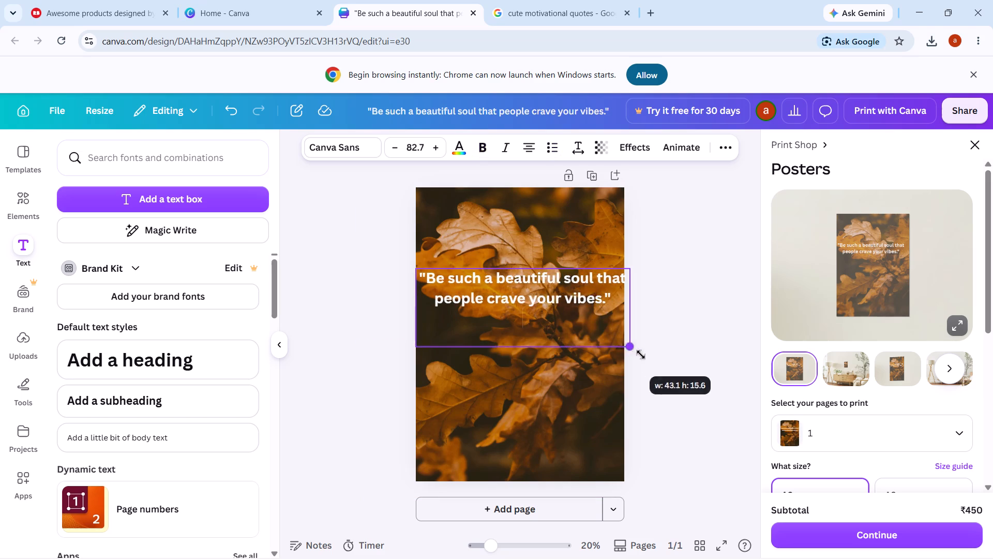
pyautogui.moveTo(641, 355); pyautogui.dragTo(610, 361)
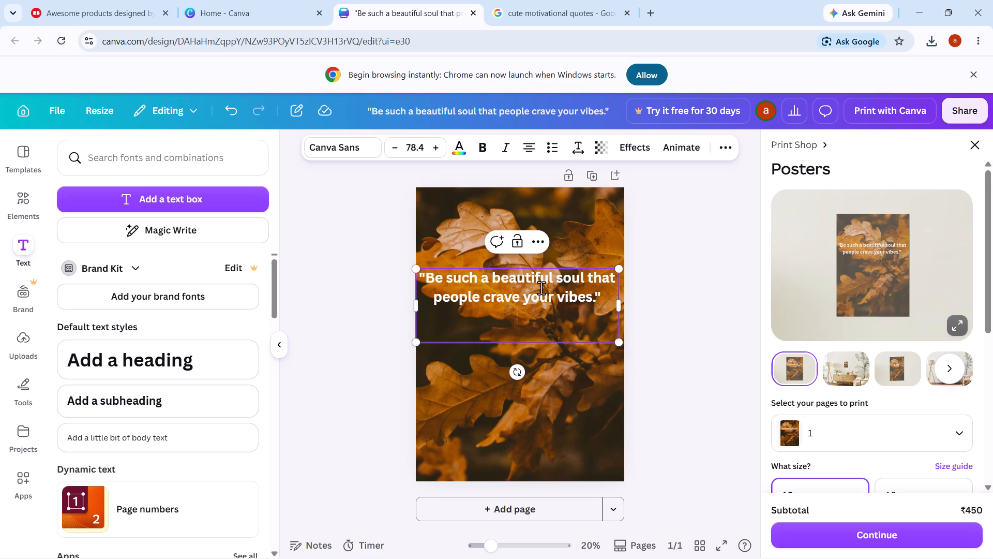
pyautogui.click(518, 310)
pyautogui.moveTo(518, 310); pyautogui.dragTo(544, 317)
pyautogui.click(715, 361)
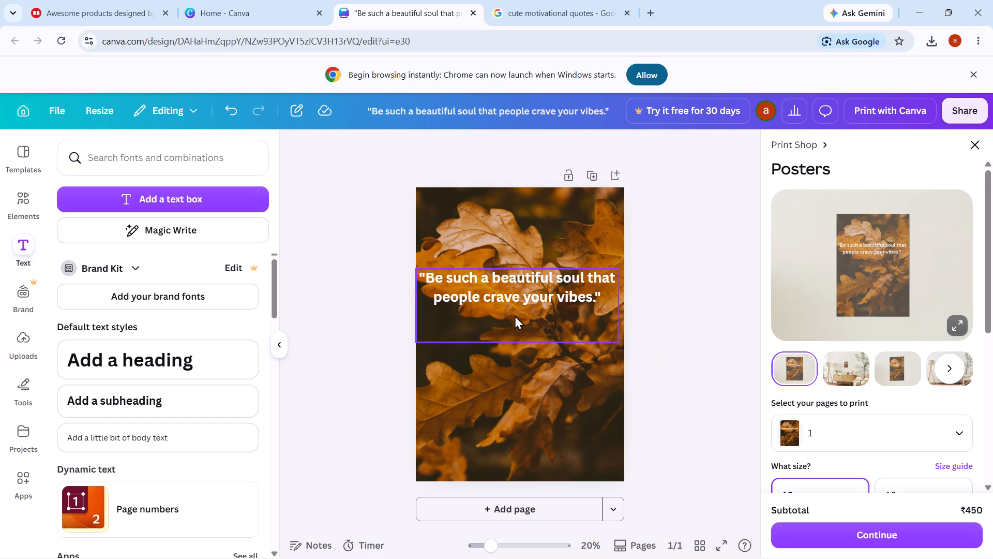
pyautogui.moveTo(515, 315); pyautogui.dragTo(525, 348)
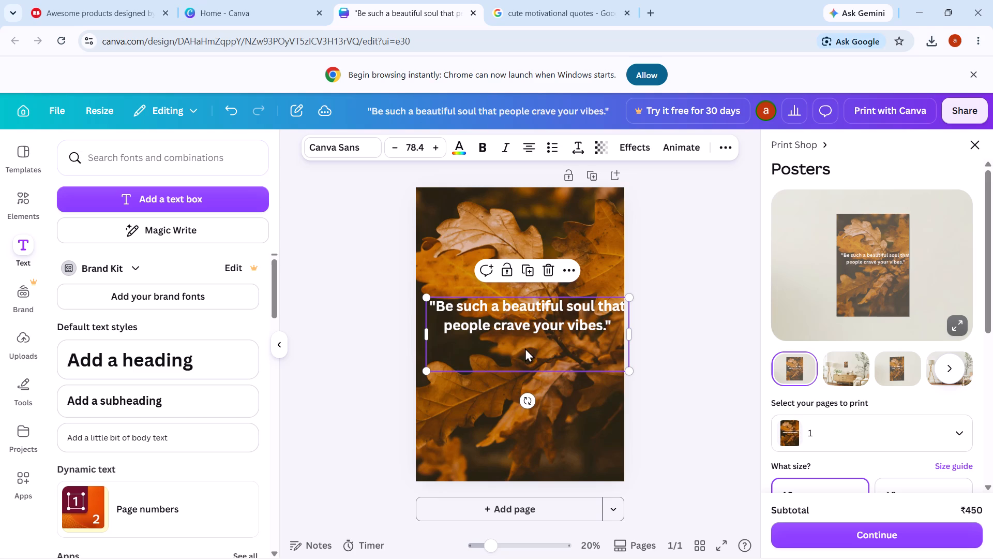
pyautogui.moveTo(426, 297); pyautogui.dragTo(447, 308)
pyautogui.moveTo(503, 327); pyautogui.dragTo(486, 323)
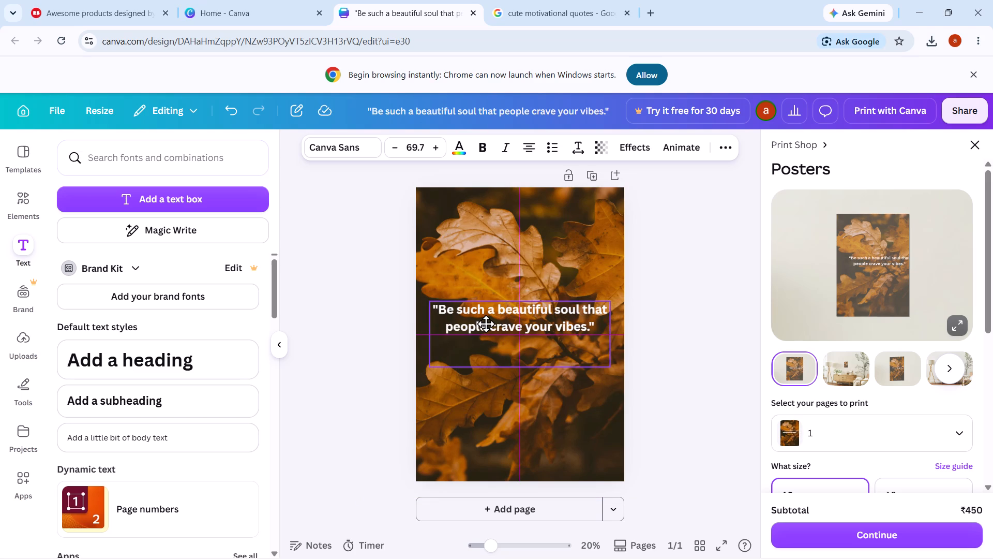
pyautogui.moveTo(486, 323); pyautogui.dragTo(486, 323)
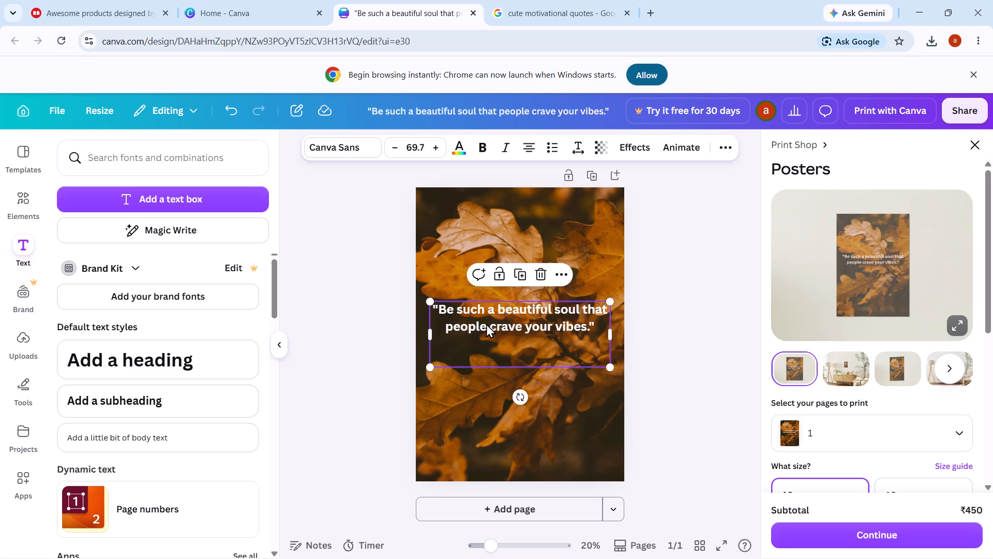
# Make the quote bold and italic and increase its font size to 73.7.
pyautogui.click(488, 146)
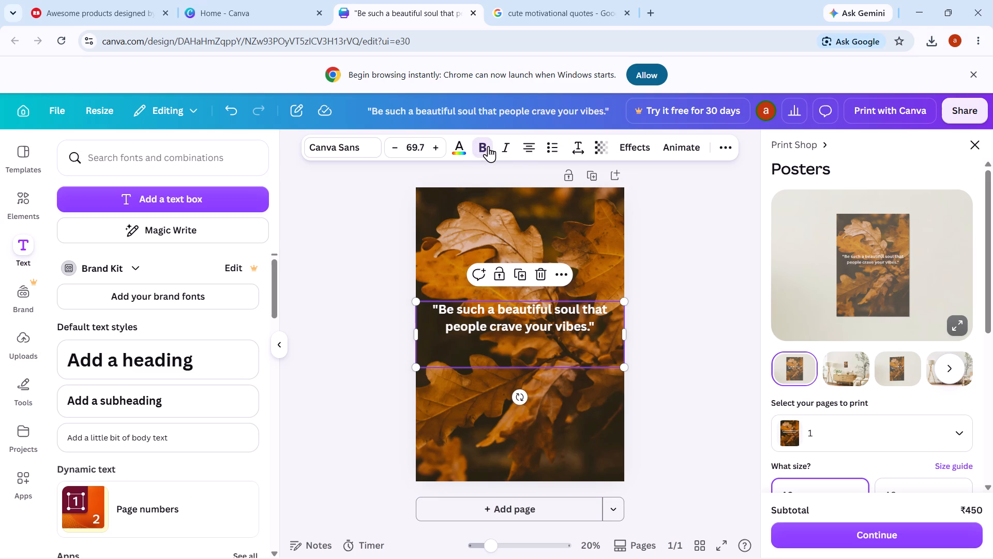
pyautogui.click(501, 149)
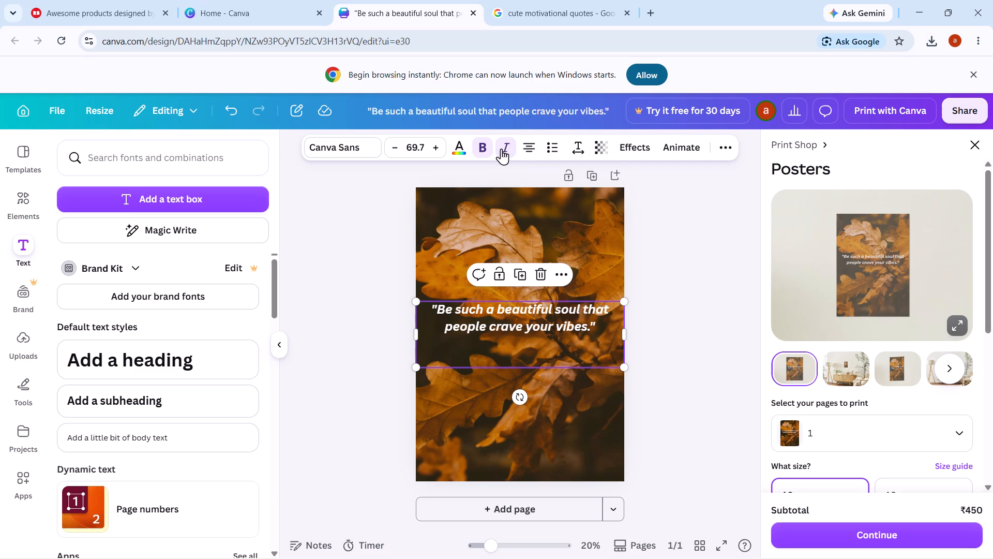
pyautogui.click(432, 144)
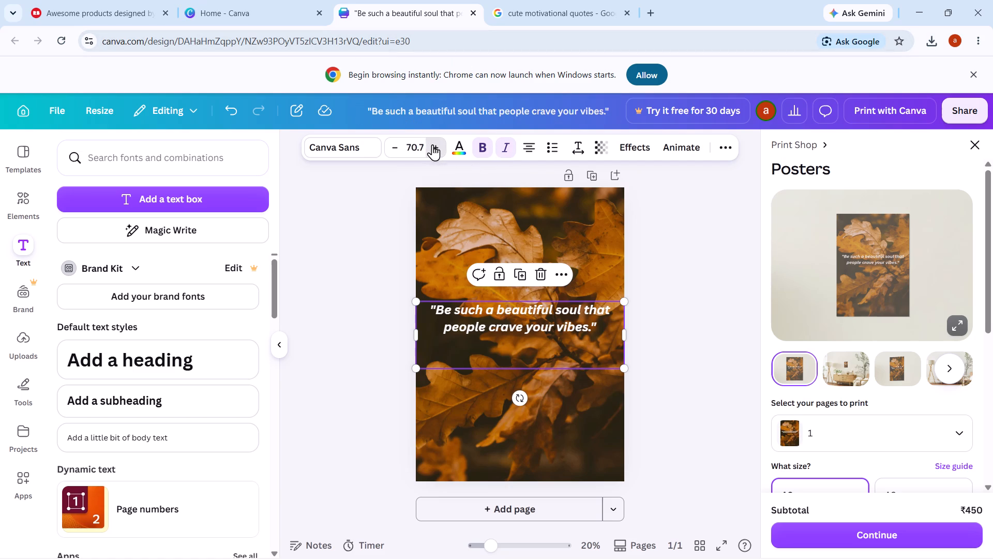
pyautogui.click(432, 144)
pyautogui.doubleClick(432, 144)
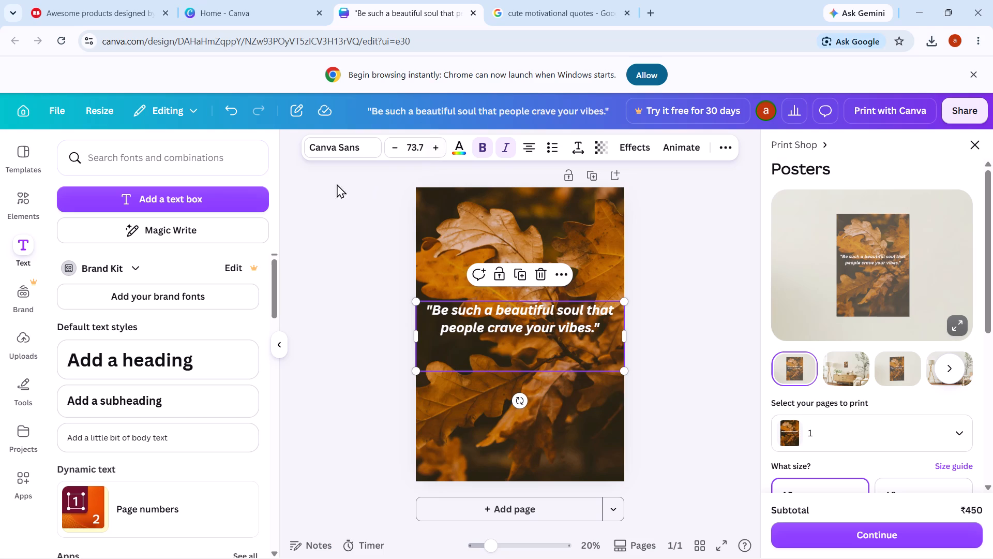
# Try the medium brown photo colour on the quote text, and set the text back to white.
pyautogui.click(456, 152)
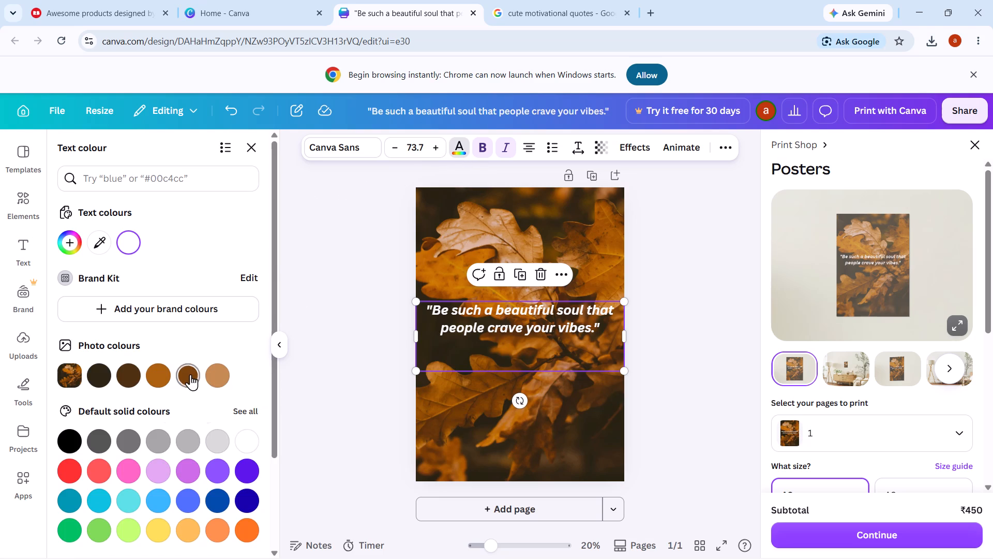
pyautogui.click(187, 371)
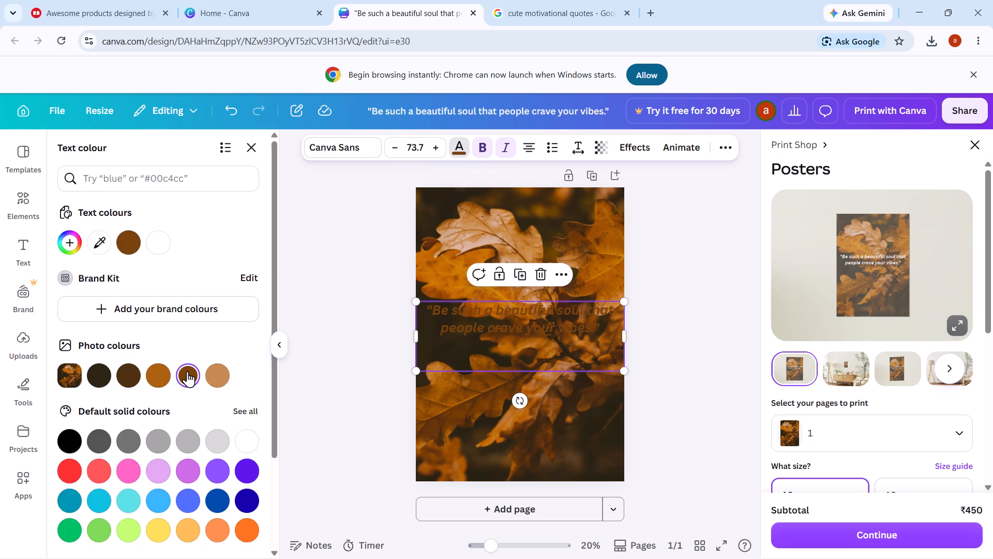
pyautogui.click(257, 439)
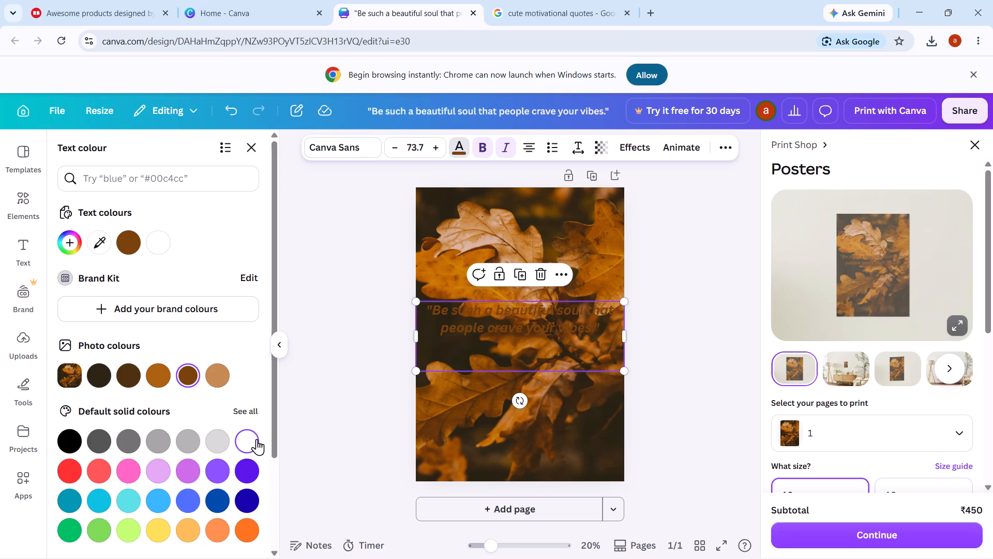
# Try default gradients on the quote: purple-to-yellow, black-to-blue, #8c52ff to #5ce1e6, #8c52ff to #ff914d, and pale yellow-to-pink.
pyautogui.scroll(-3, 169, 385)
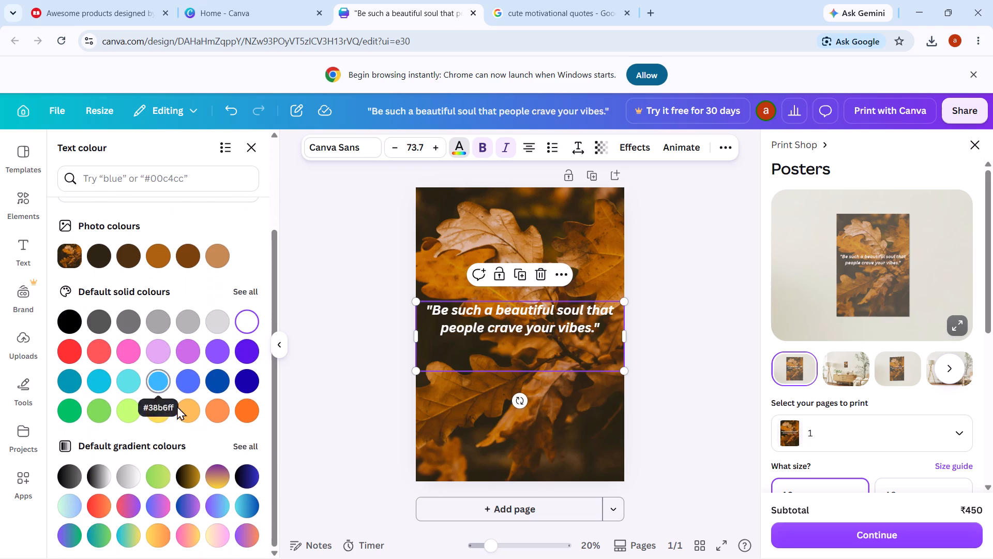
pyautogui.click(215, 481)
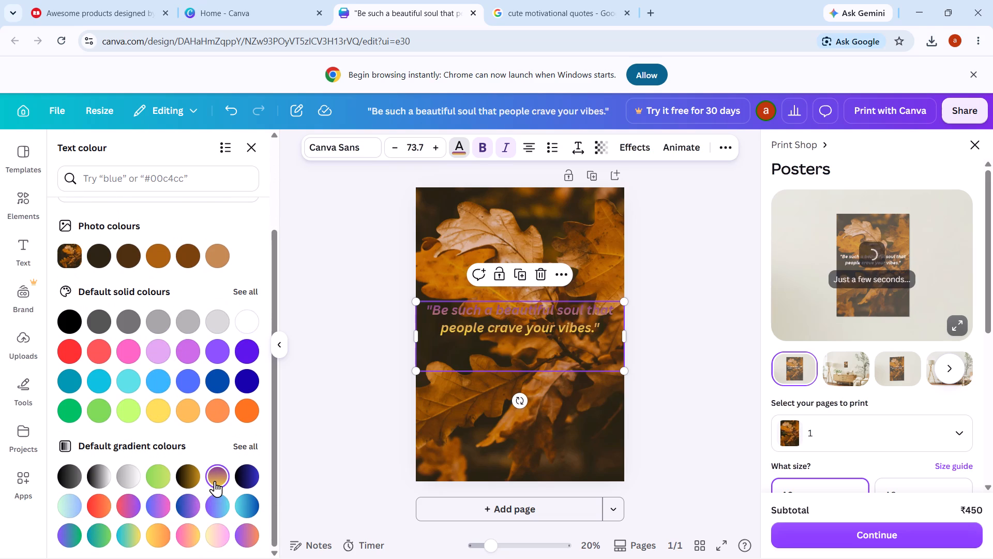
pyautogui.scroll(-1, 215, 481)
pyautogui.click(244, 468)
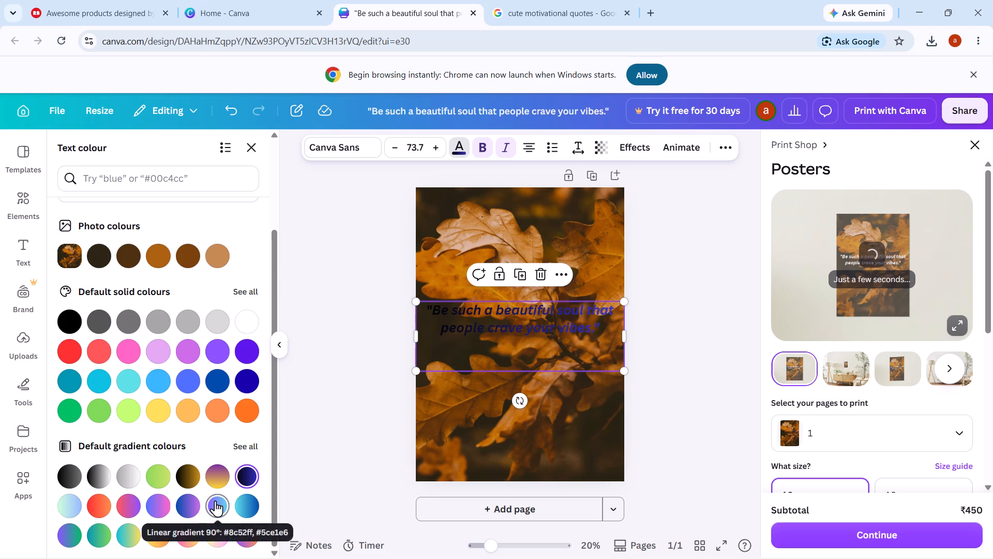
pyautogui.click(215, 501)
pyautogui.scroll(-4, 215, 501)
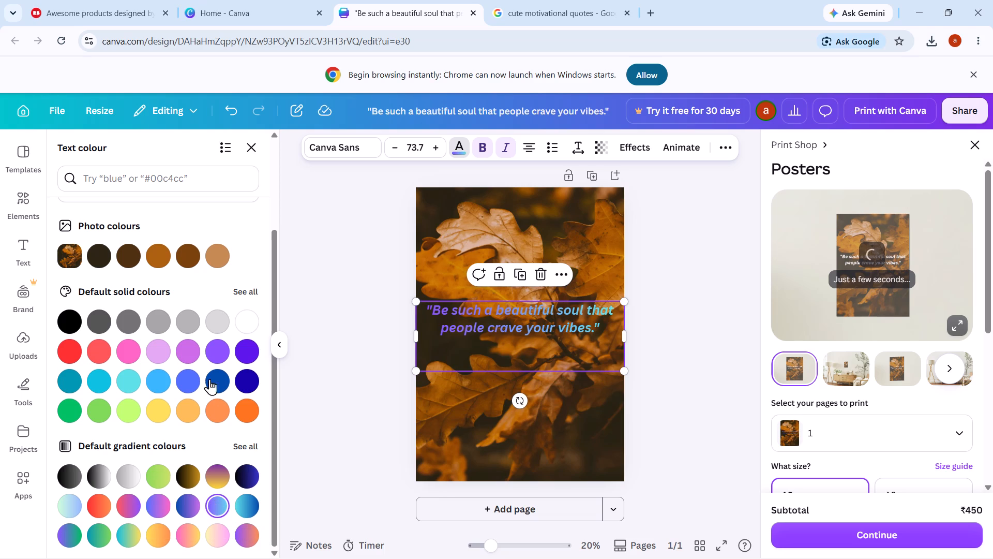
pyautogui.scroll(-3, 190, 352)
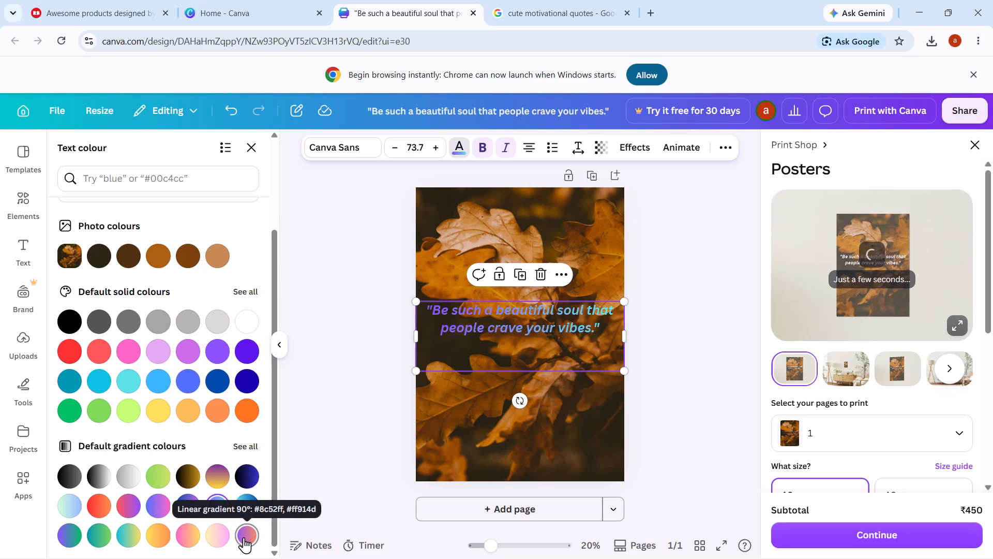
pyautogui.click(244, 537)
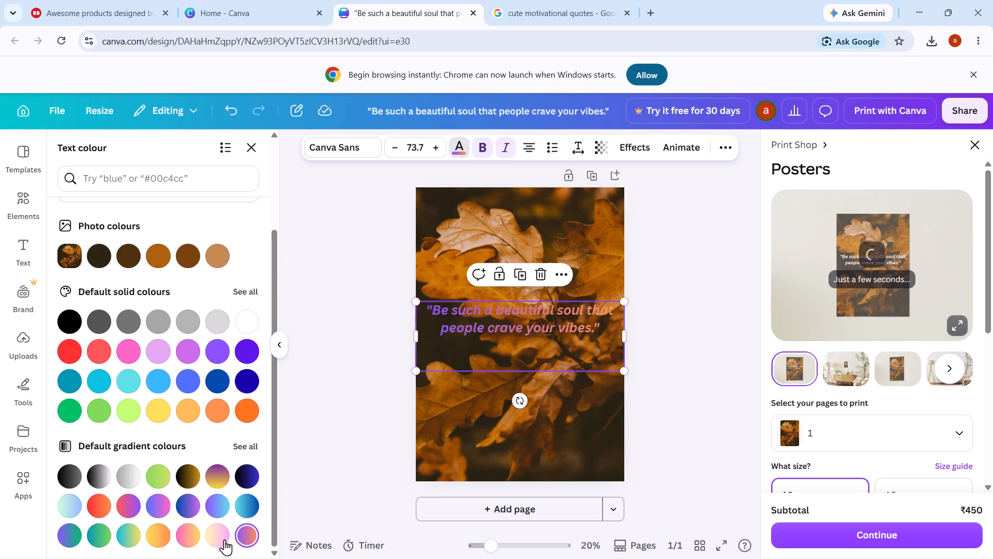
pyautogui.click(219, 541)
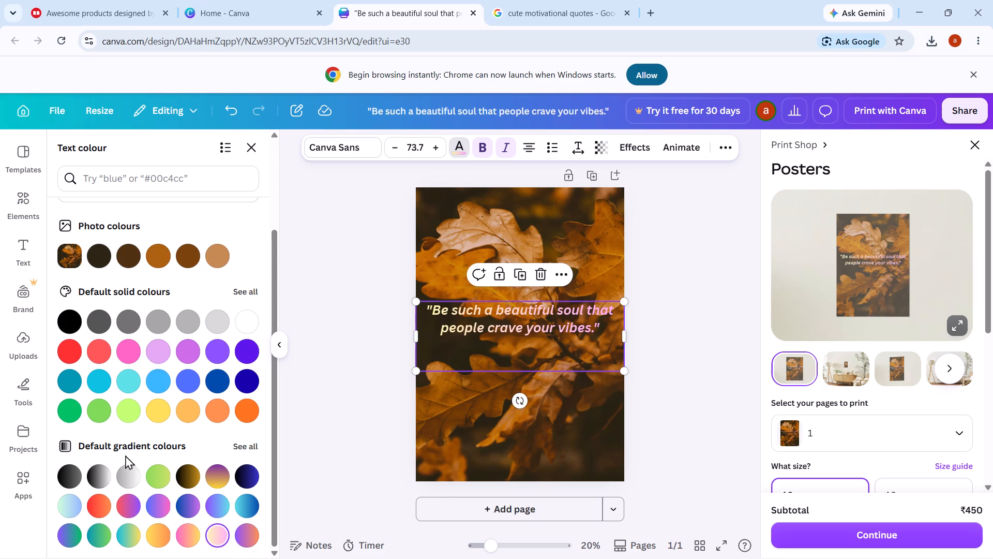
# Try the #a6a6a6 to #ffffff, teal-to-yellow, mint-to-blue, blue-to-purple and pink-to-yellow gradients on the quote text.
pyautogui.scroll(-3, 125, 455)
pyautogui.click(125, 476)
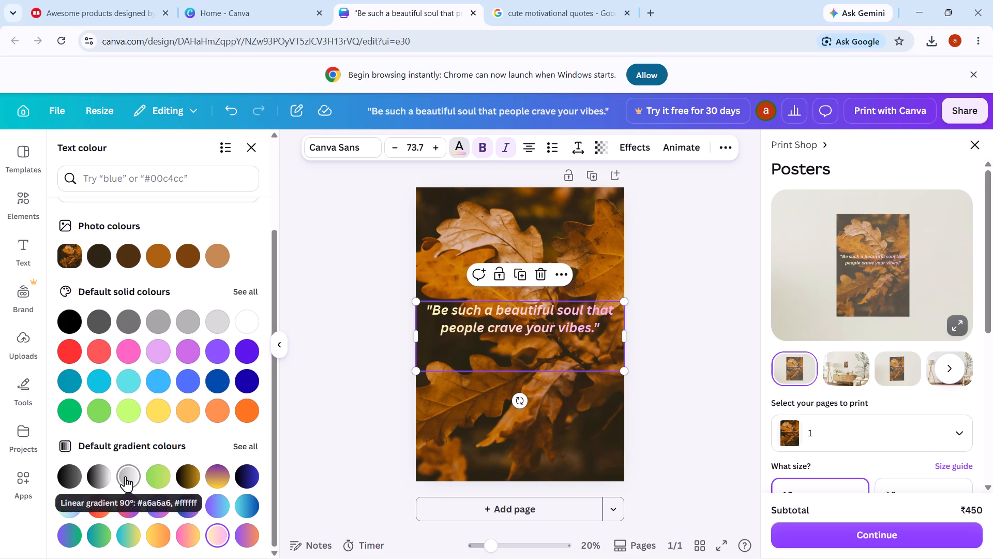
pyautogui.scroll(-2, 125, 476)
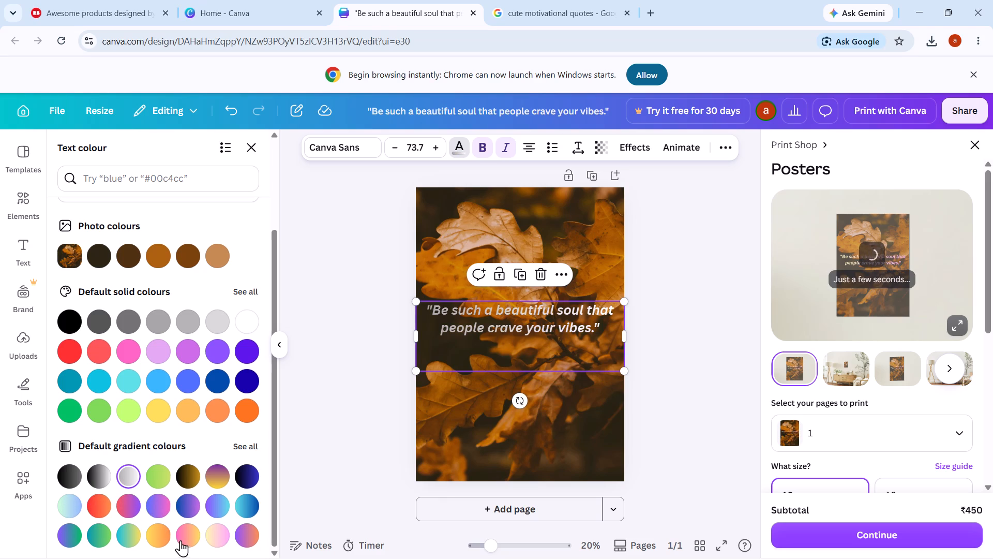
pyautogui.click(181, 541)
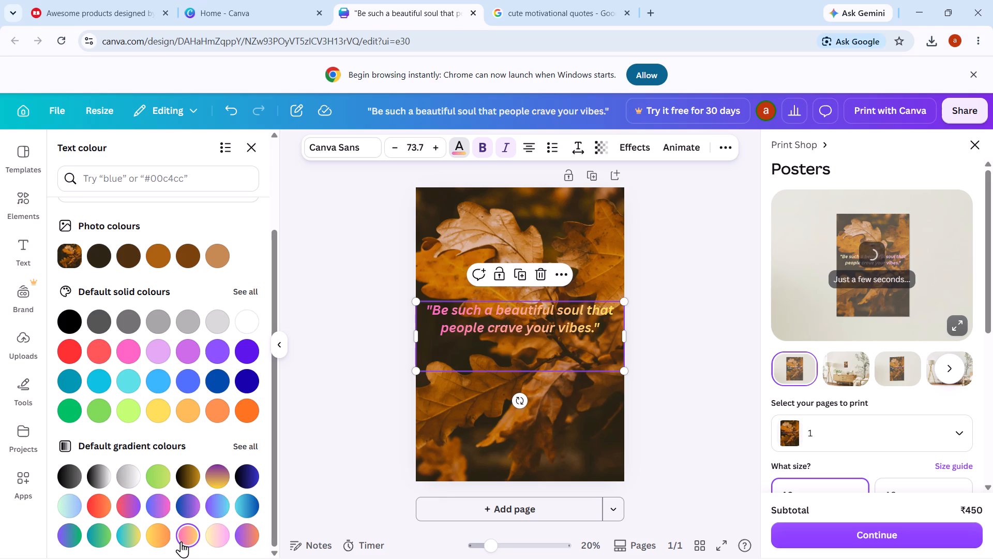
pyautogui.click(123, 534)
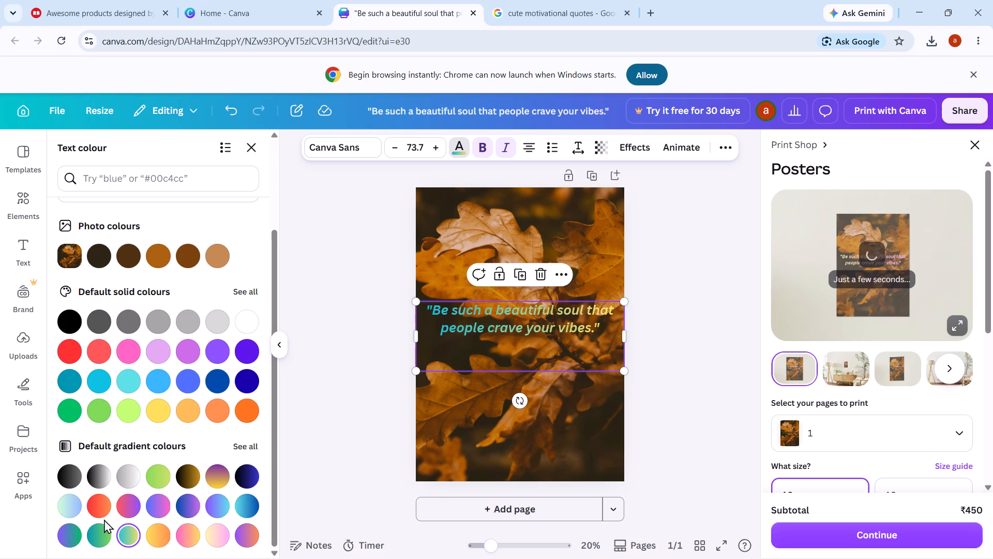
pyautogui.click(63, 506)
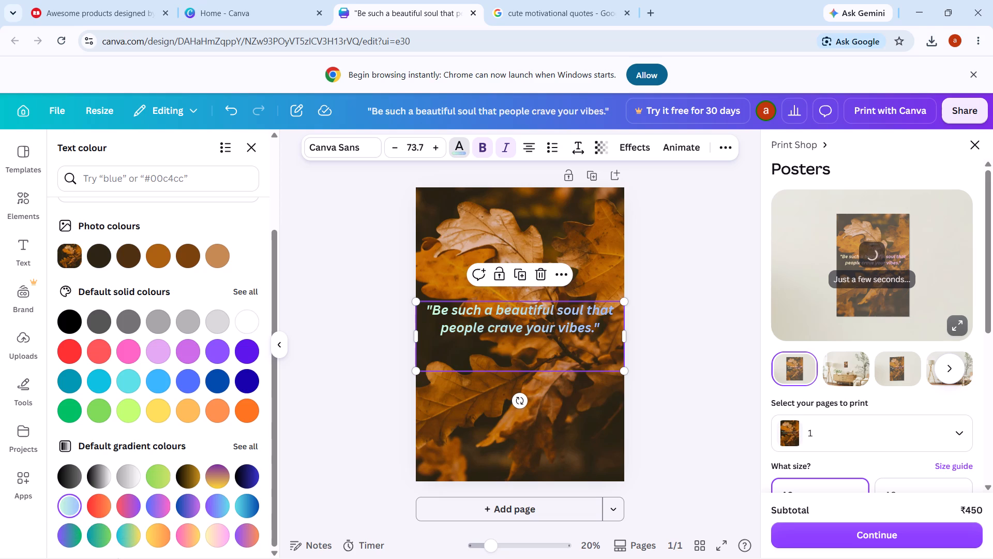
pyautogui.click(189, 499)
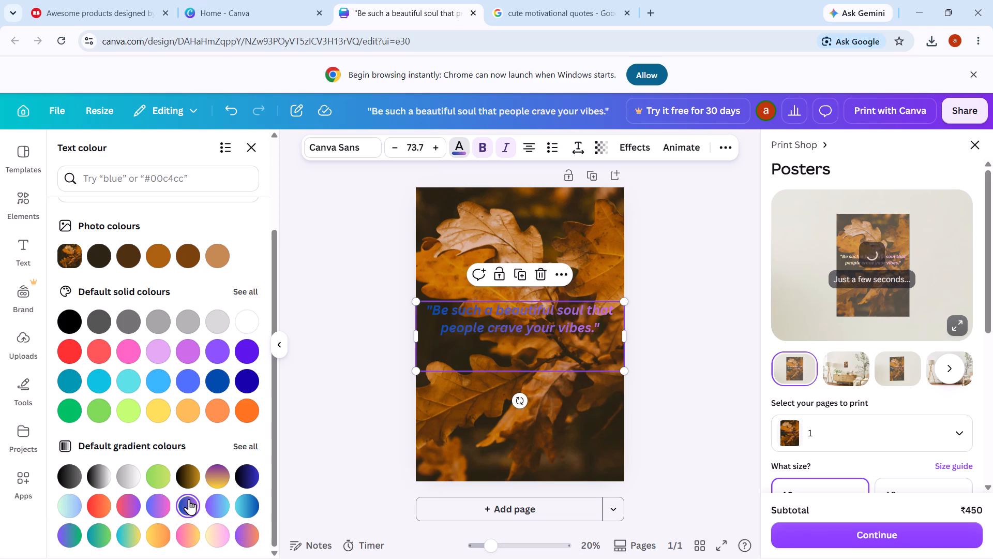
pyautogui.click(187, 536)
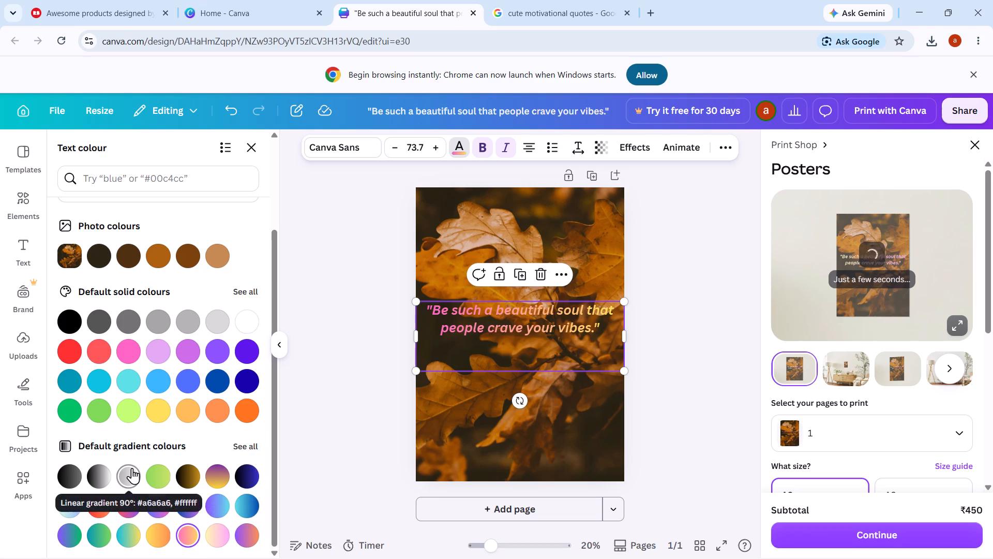
# Compare the purple-to-yellow and purple-to-cyan gradients on the quote, and apply the pale yellow-to-pink default gradient.
pyautogui.scroll(-2, 132, 468)
pyautogui.click(215, 472)
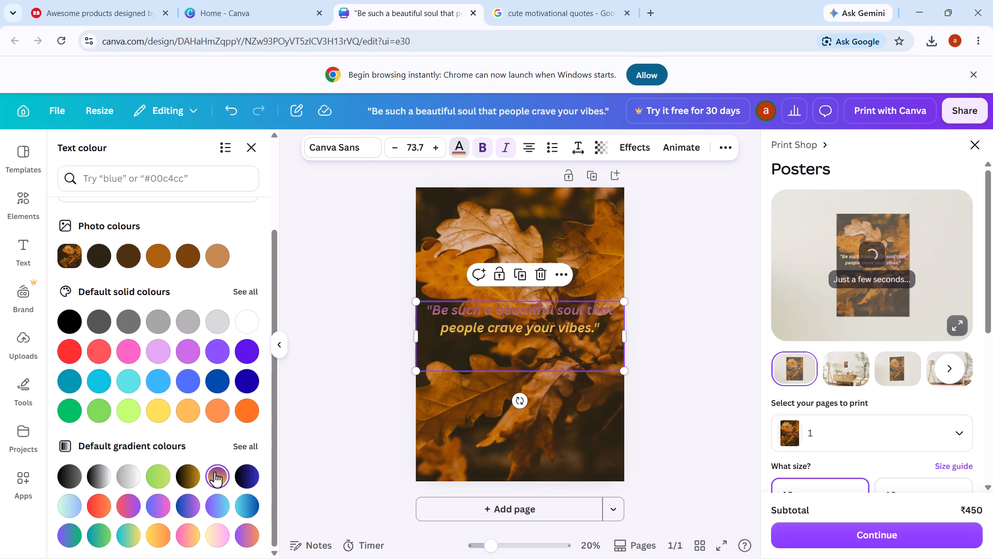
pyautogui.click(216, 508)
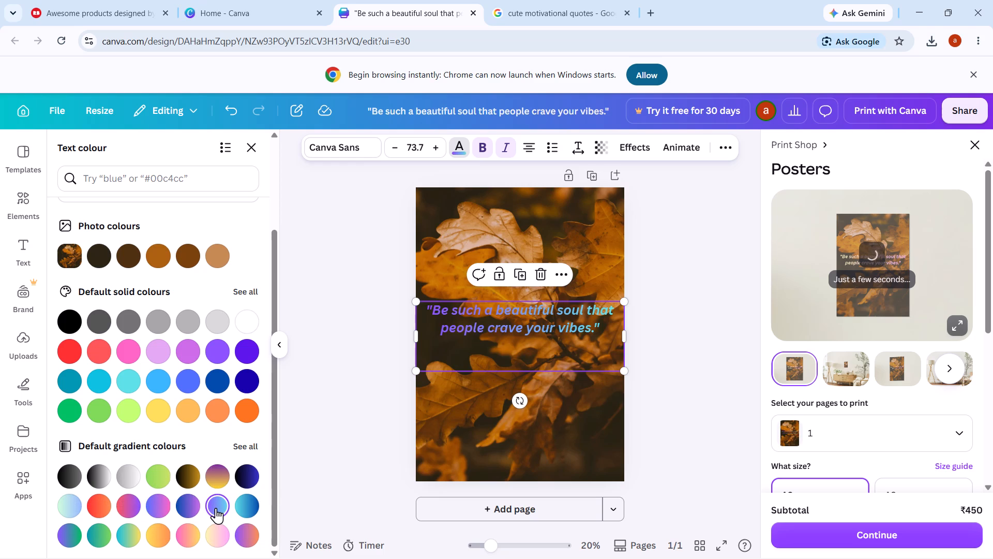
pyautogui.click(218, 534)
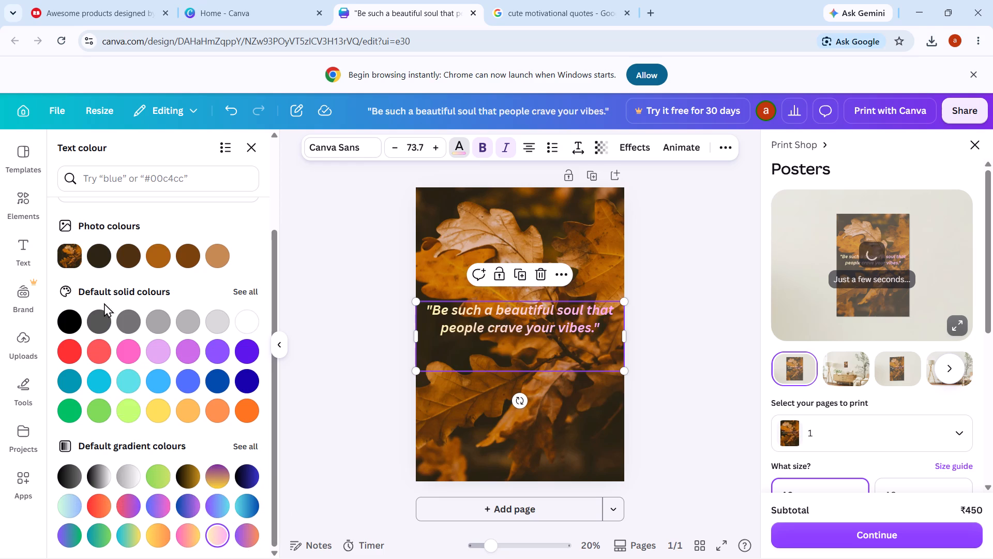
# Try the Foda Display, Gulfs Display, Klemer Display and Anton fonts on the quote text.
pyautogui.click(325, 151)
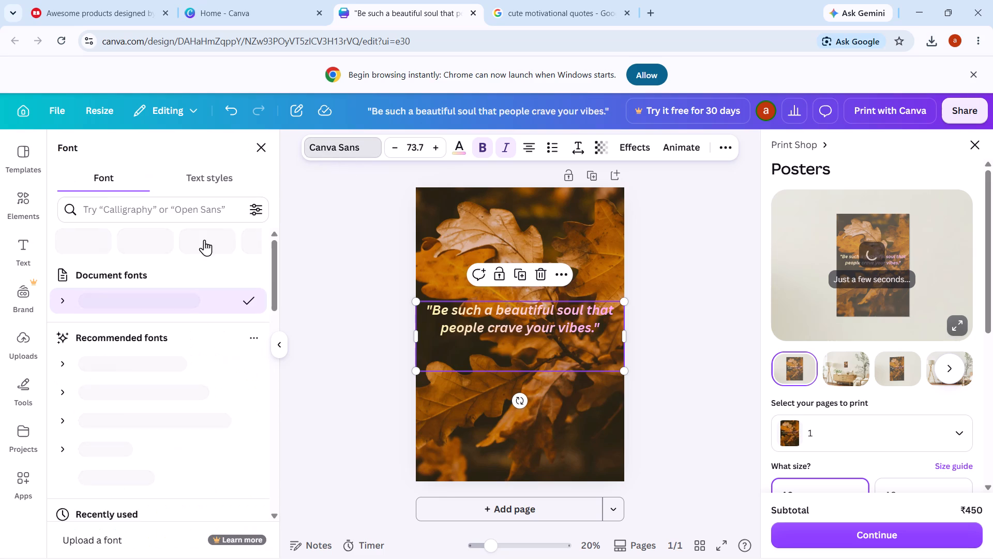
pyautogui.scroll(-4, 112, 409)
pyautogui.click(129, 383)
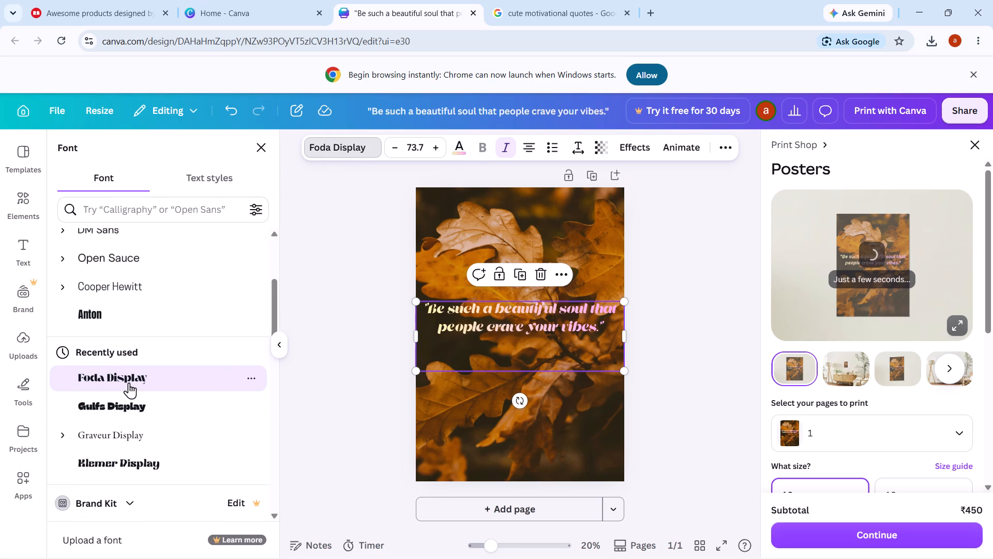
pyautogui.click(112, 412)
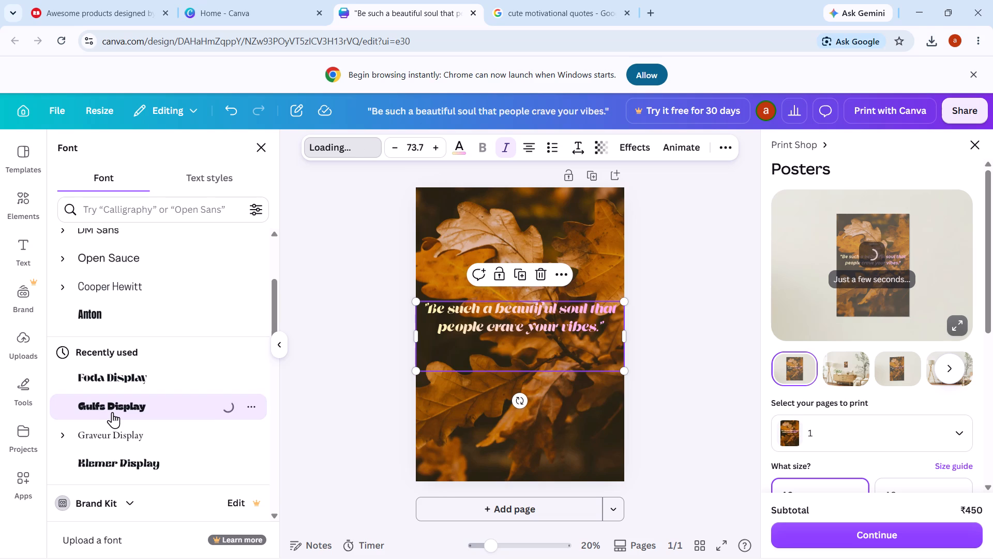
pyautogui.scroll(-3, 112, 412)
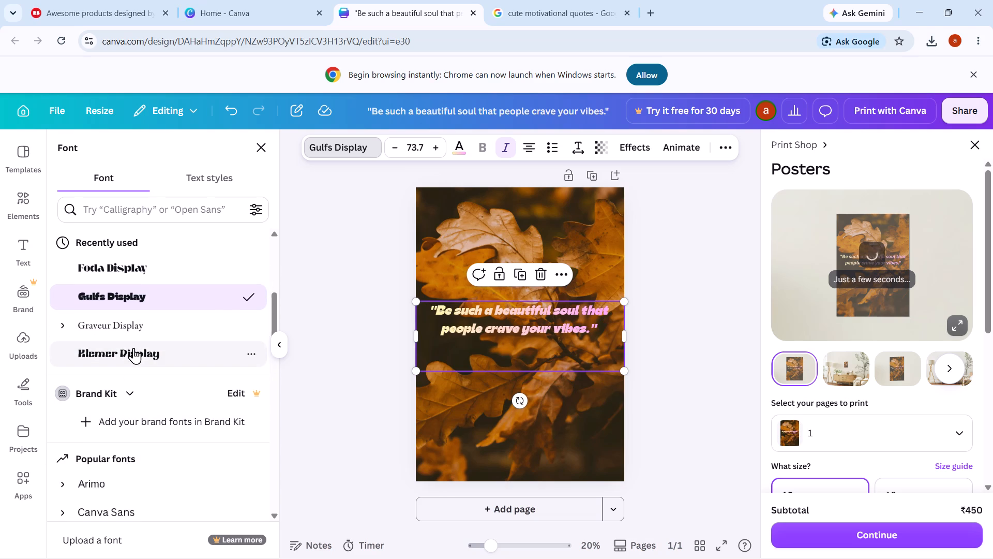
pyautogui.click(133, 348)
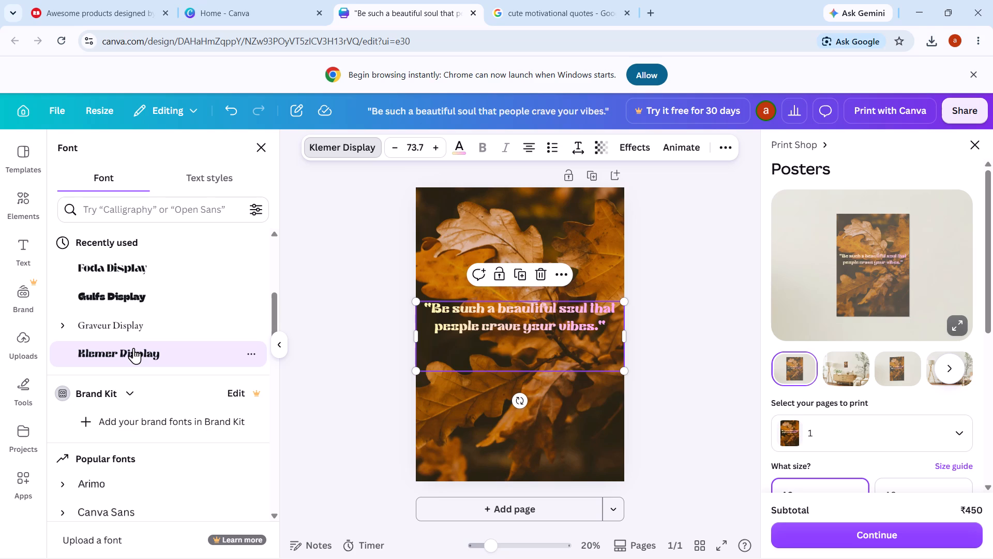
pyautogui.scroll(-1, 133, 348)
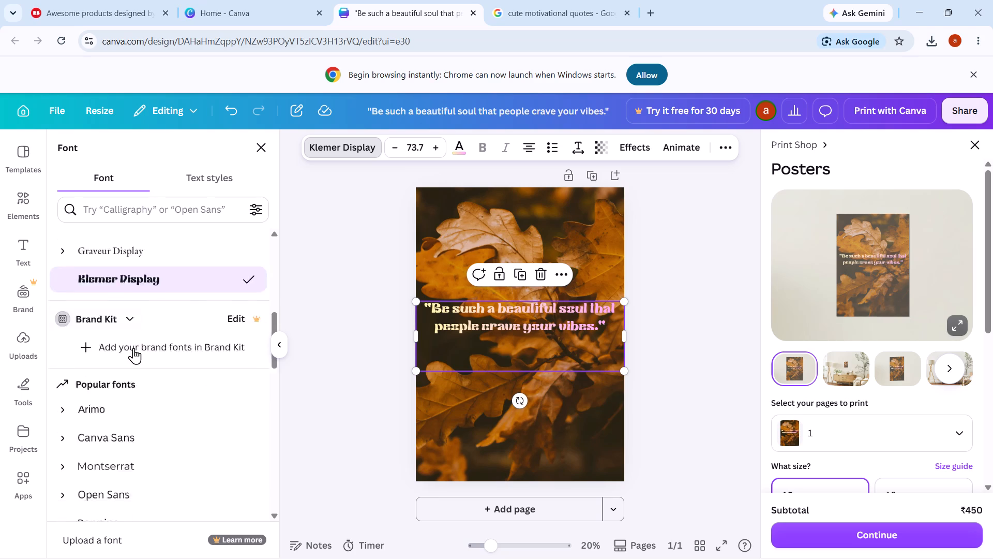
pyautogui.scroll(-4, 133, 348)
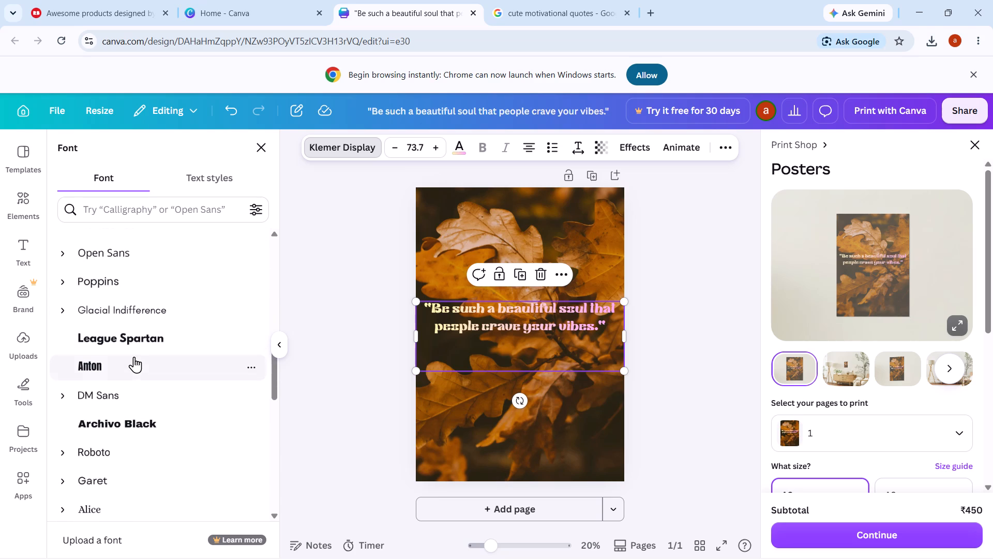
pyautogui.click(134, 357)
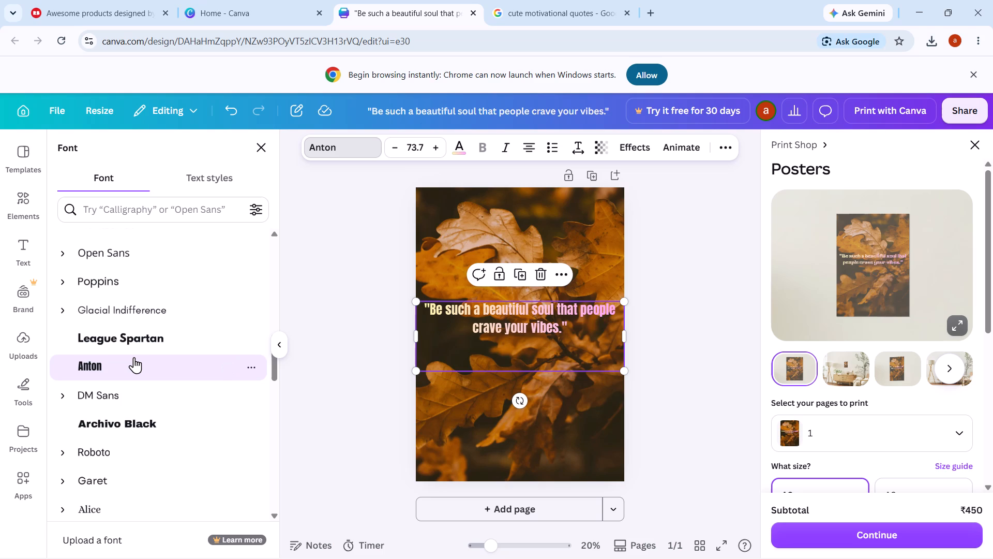
# Set the quote text's font to Shrikhand.
pyautogui.scroll(-5, 134, 357)
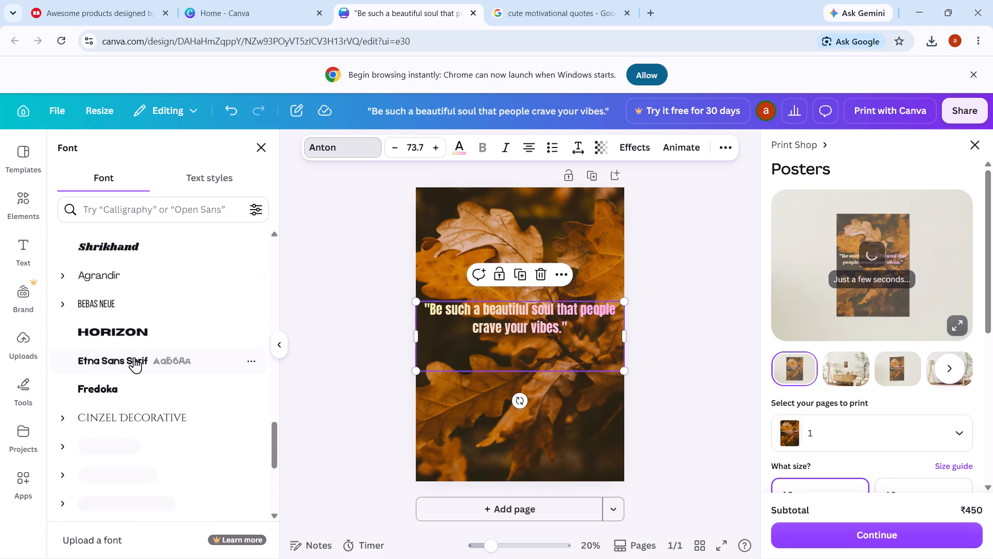
pyautogui.scroll(1, 134, 357)
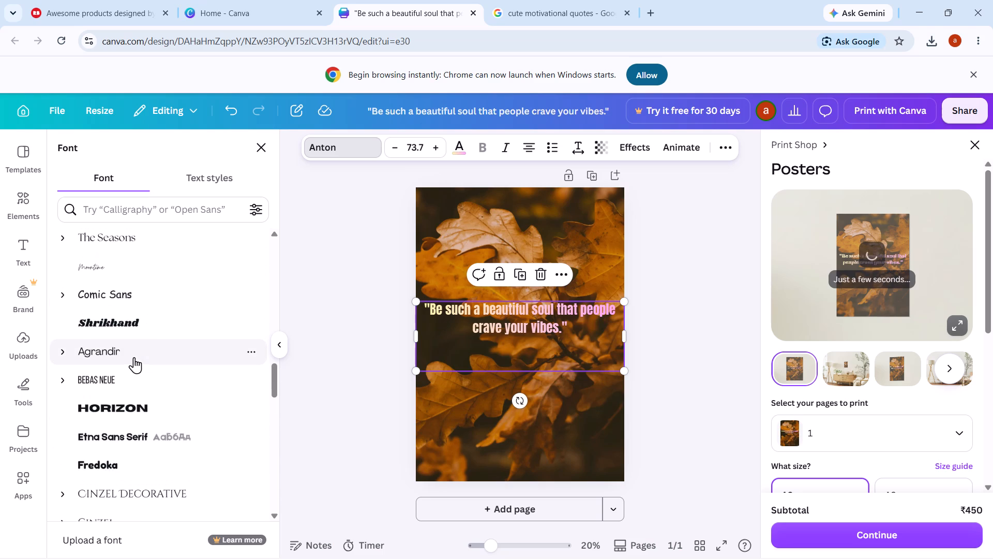
pyautogui.click(146, 331)
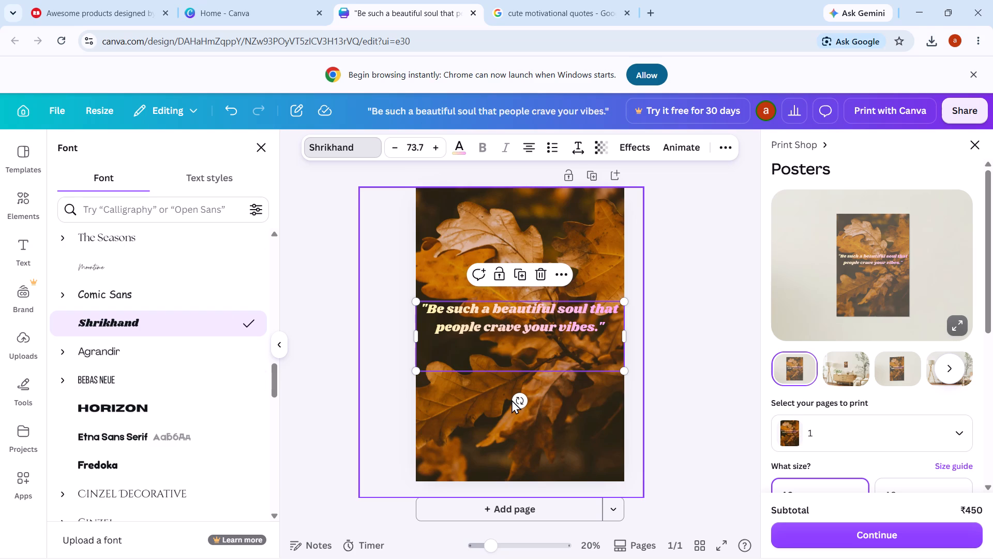
# Move the quote text box very slightly upward on the poster and deselect it.
pyautogui.click(538, 342)
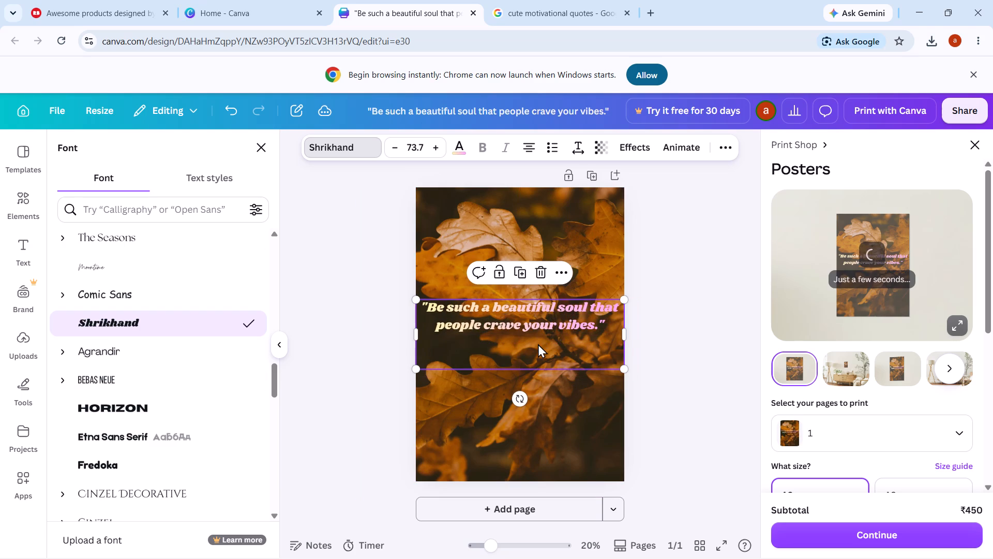
pyautogui.click(705, 367)
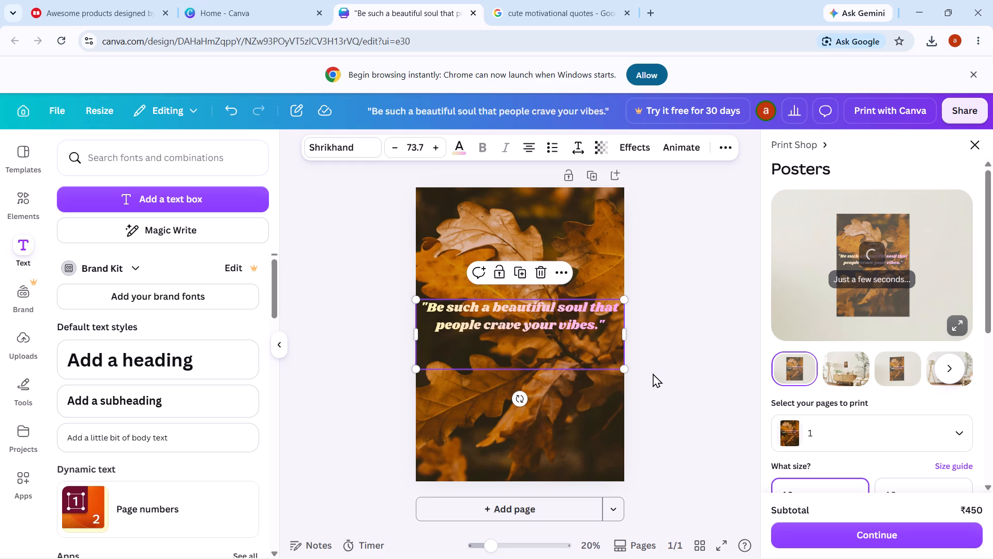
pyautogui.click(678, 363)
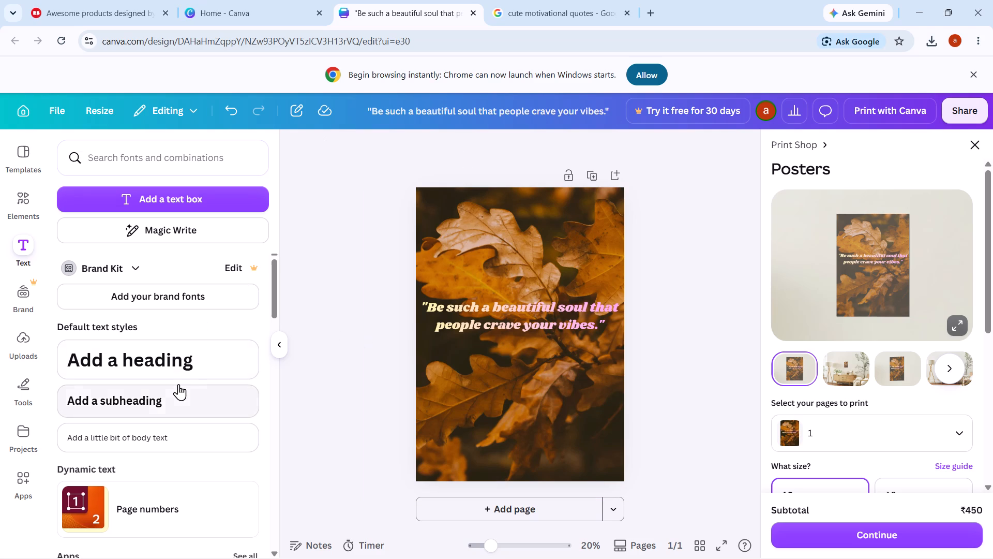
# Browse the ready-made font combinations for a text style that could suit the poster.
pyautogui.scroll(-6, 178, 384)
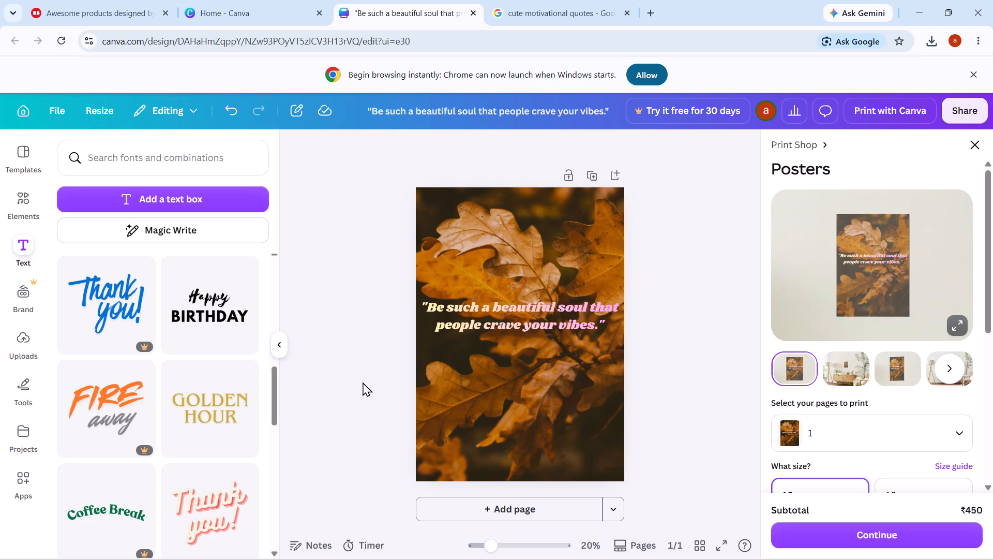
pyautogui.scroll(-2, 191, 434)
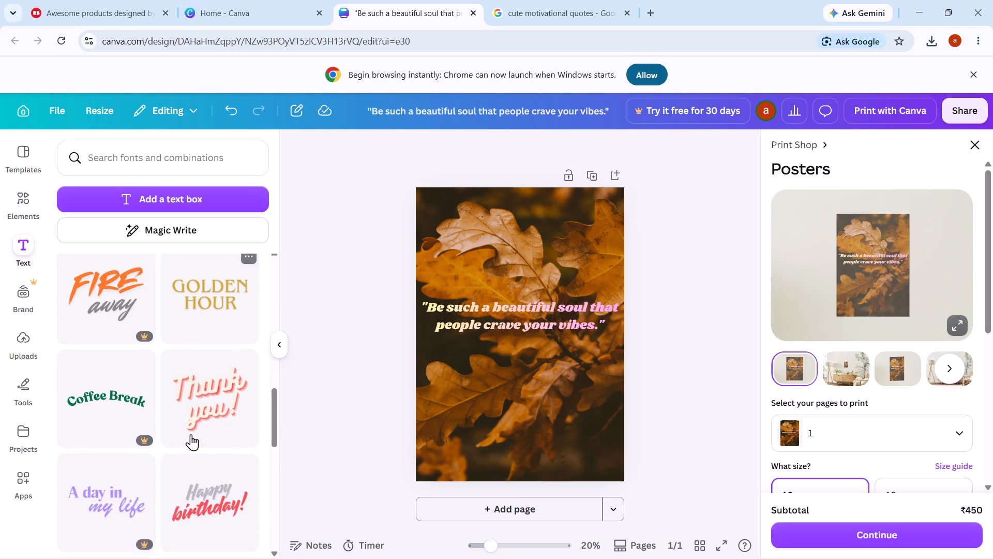
pyautogui.scroll(-4, 191, 434)
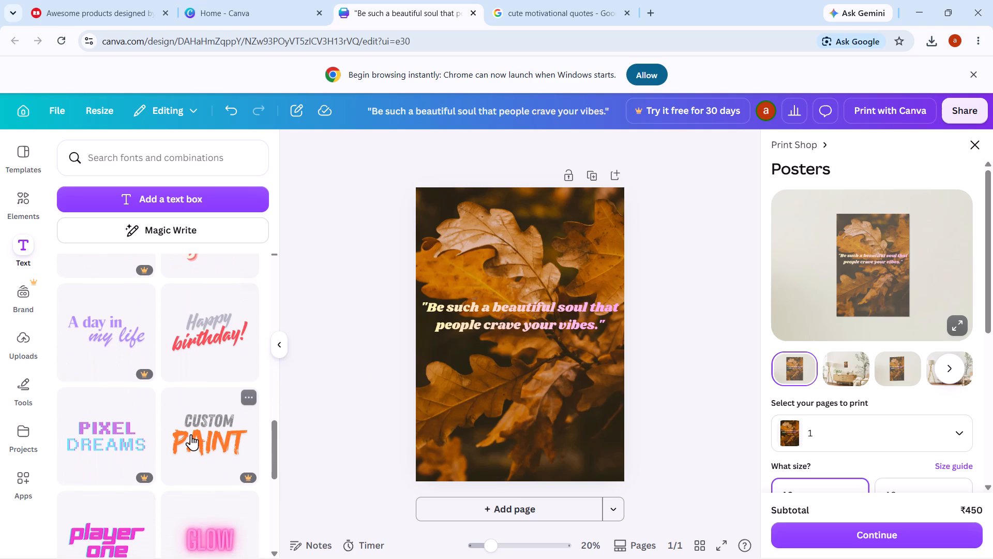
pyautogui.scroll(-2, 191, 434)
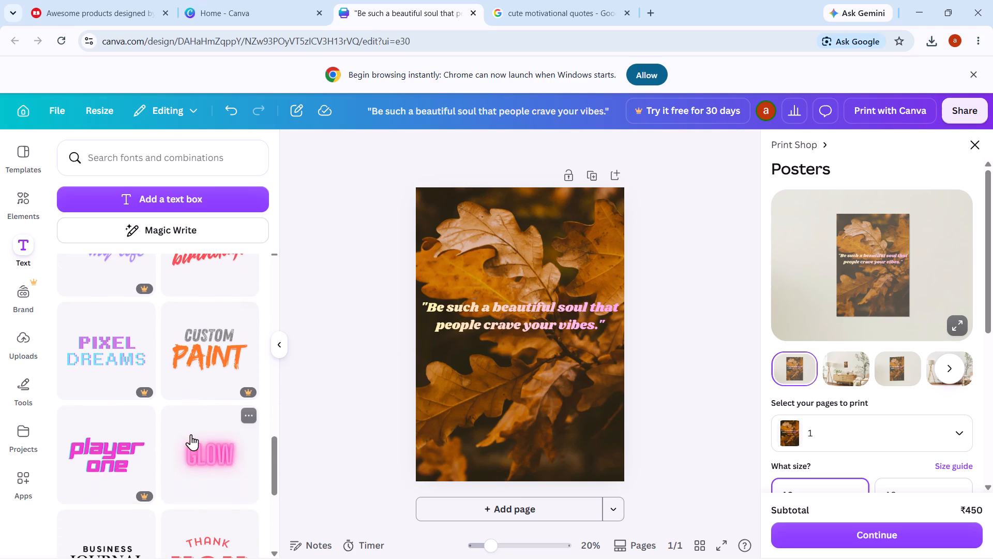
pyautogui.scroll(-6, 191, 434)
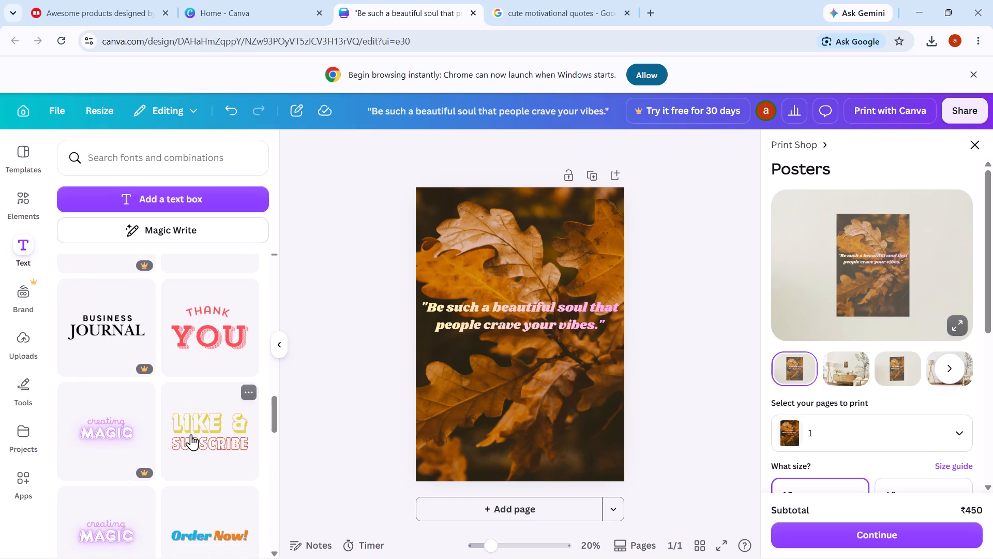
pyautogui.scroll(-2, 191, 434)
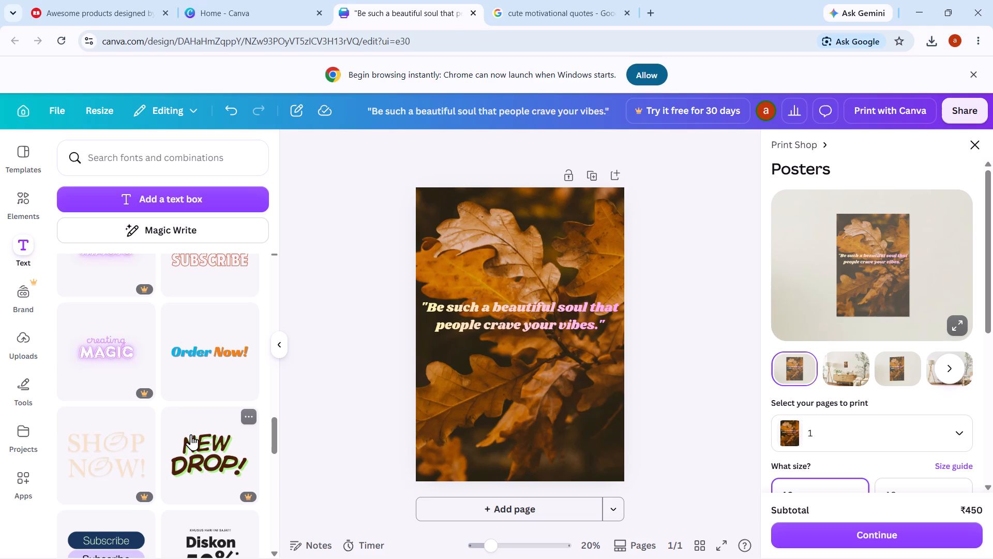
pyautogui.scroll(-7, 191, 434)
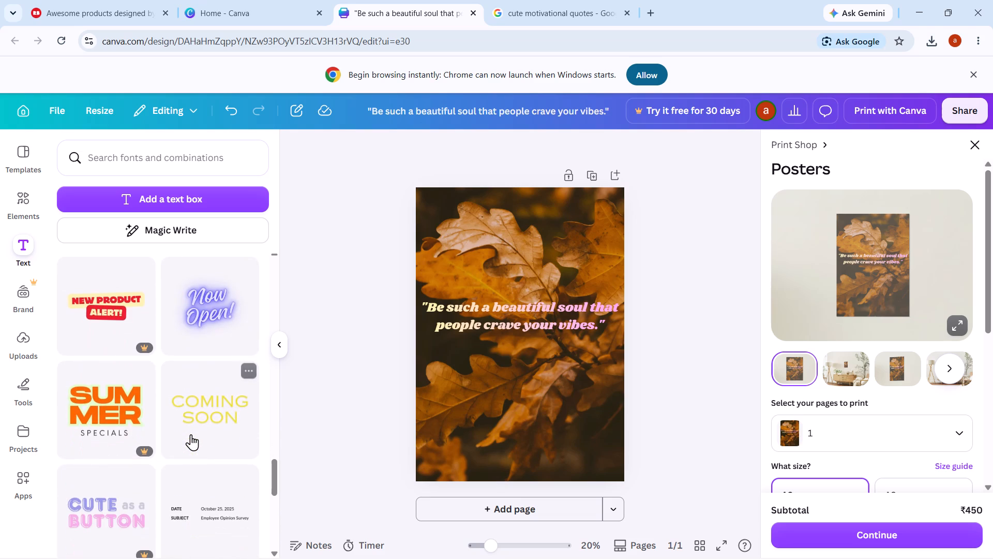
pyautogui.scroll(-6, 191, 434)
pyautogui.scroll(1, 191, 434)
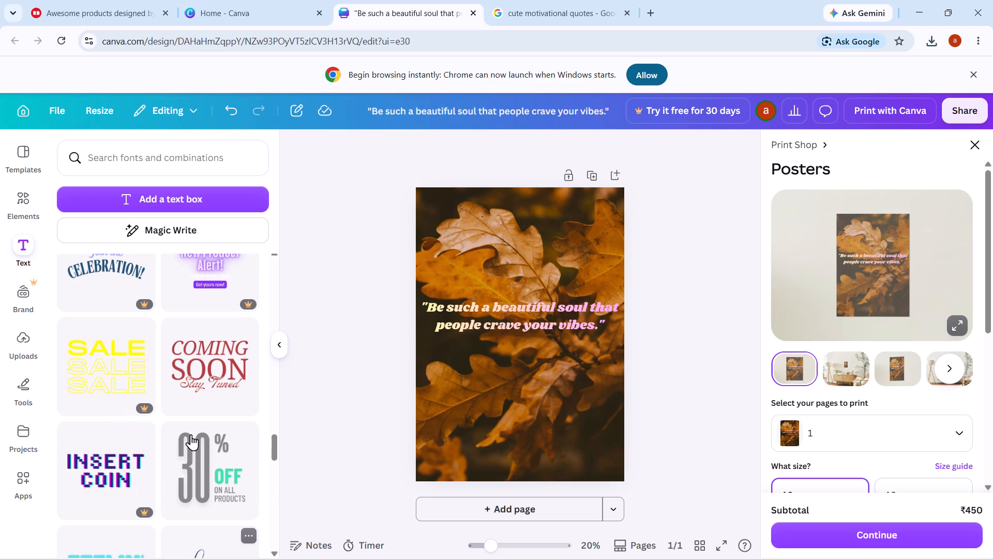
pyautogui.scroll(1, 191, 434)
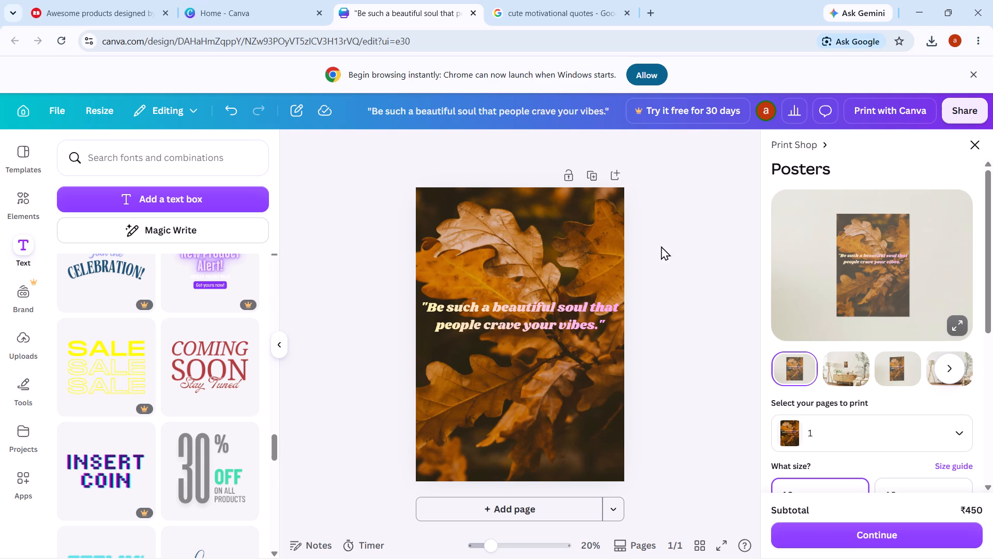
# Continue the poster print order to the design review, and close the print shop without ordering.
pyautogui.click(822, 542)
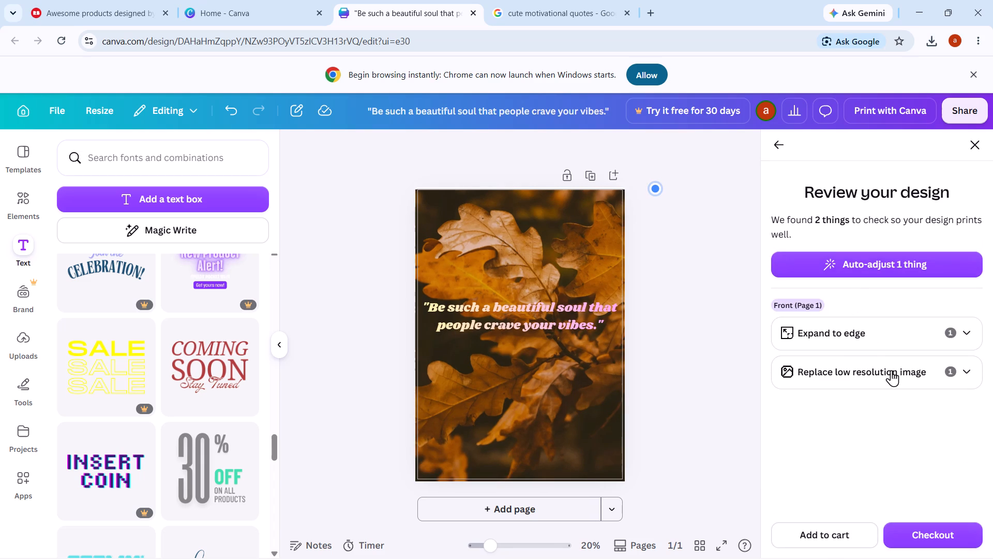
pyautogui.click(969, 151)
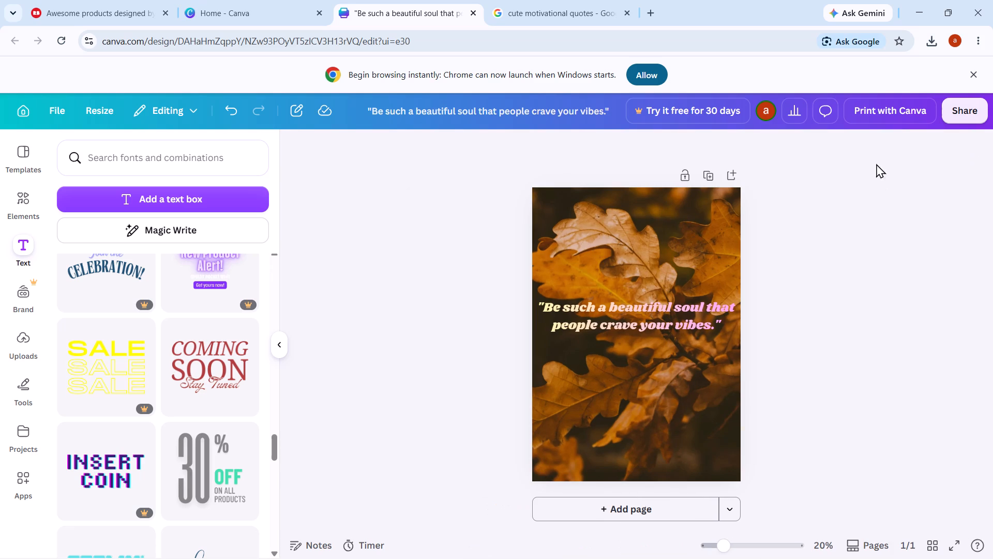
# Download the poster as a high-quality PNG at 1,587 × 2,245 px.
pyautogui.click(949, 119)
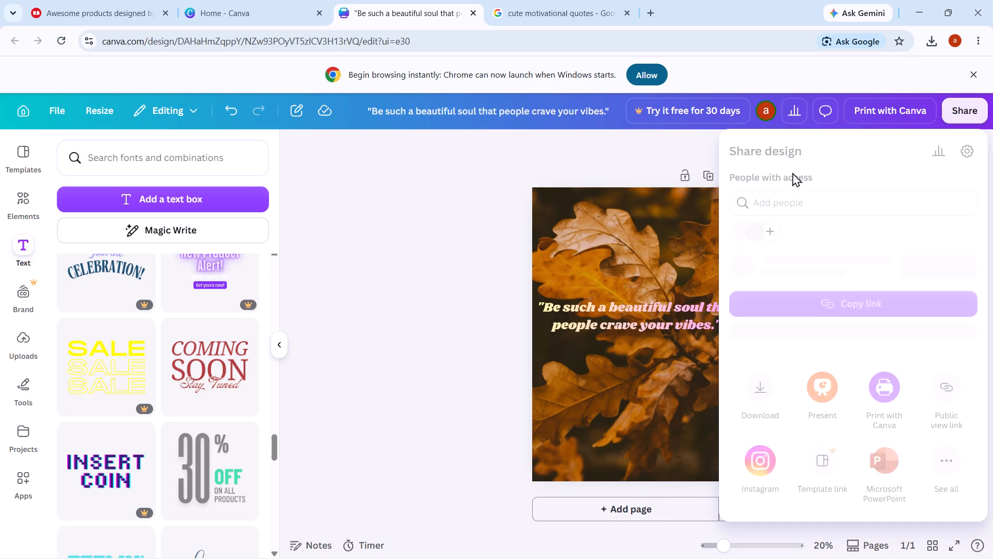
pyautogui.click(751, 387)
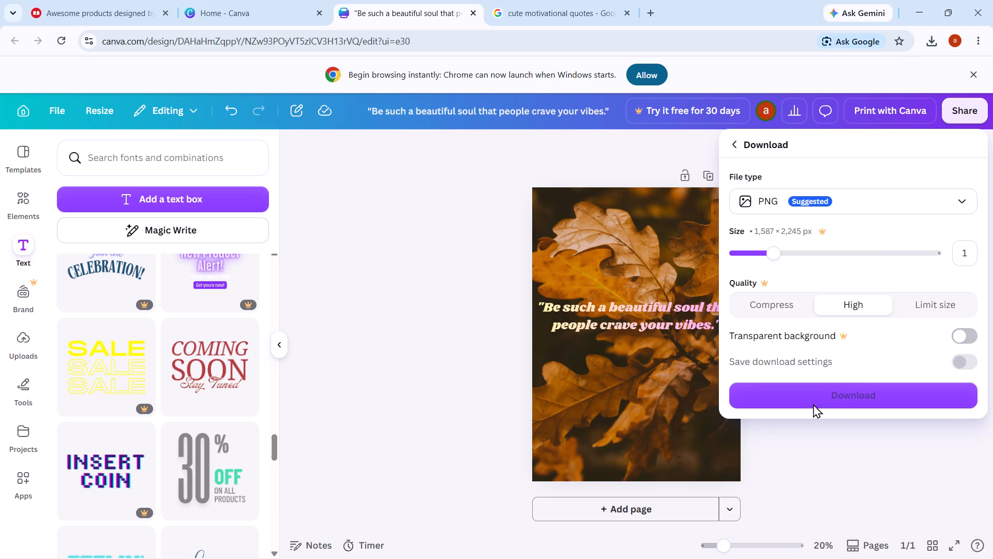
pyautogui.click(810, 401)
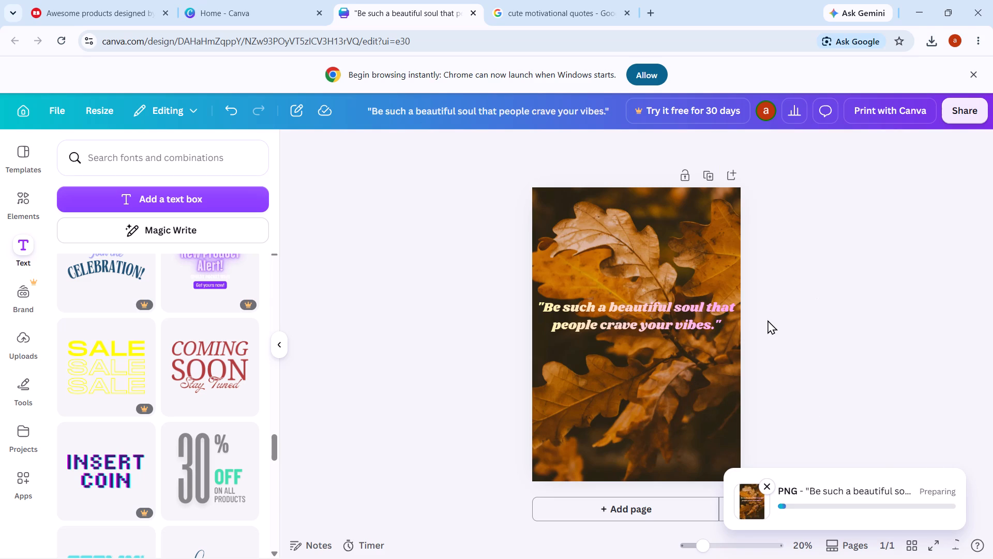
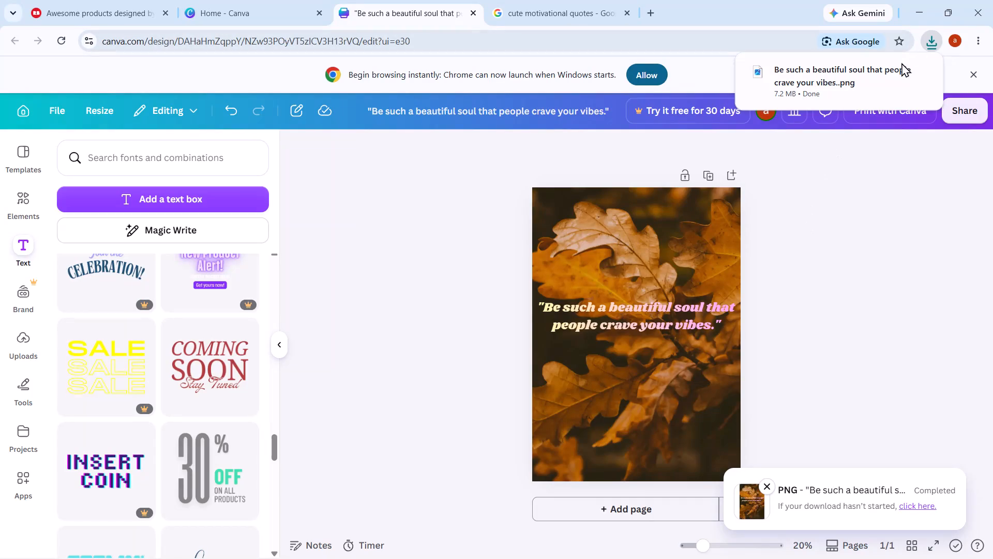
# Check the downloaded quote poster PNG in the Downloads folder, and close the folder window.
pyautogui.click(901, 71)
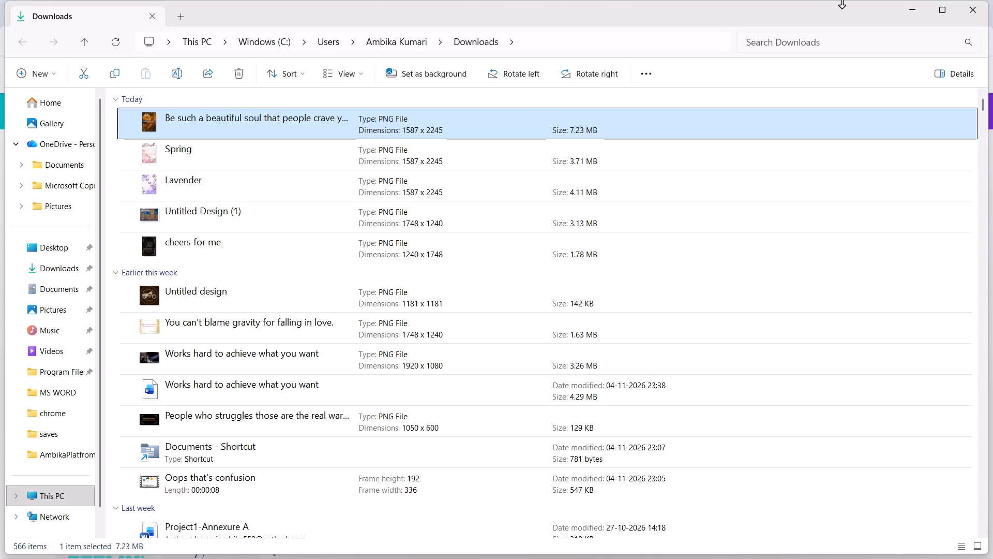
pyautogui.click(976, 8)
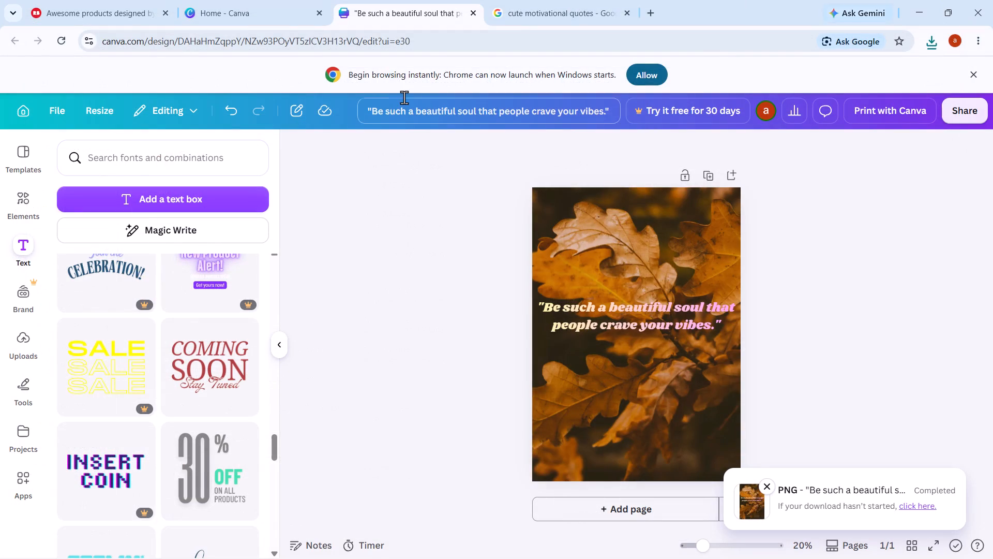
# Switch to Redbubble, add a new work from the artist dashboard, and upload the "Be such a beautiful soul that people crave your vibes." PNG.
pyautogui.click(81, 14)
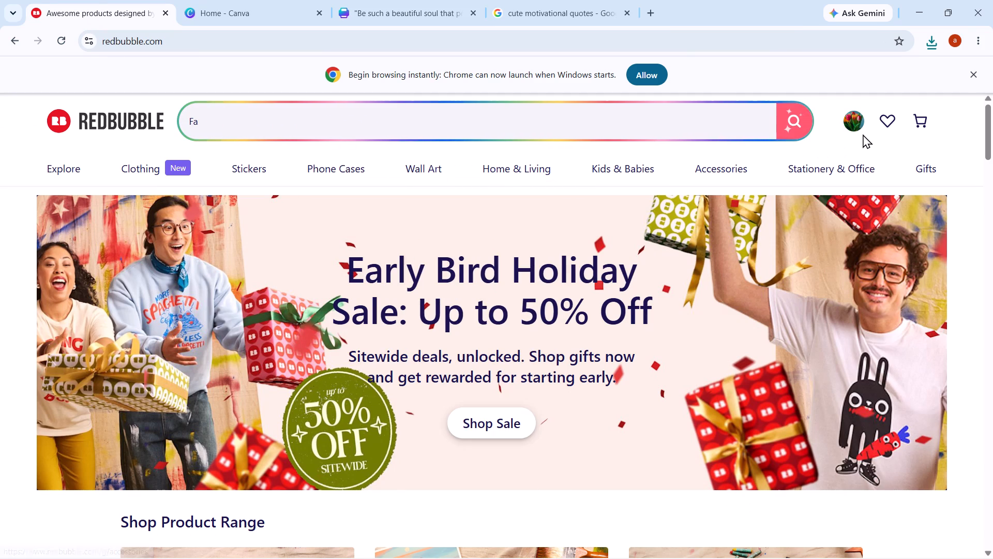
pyautogui.click(860, 131)
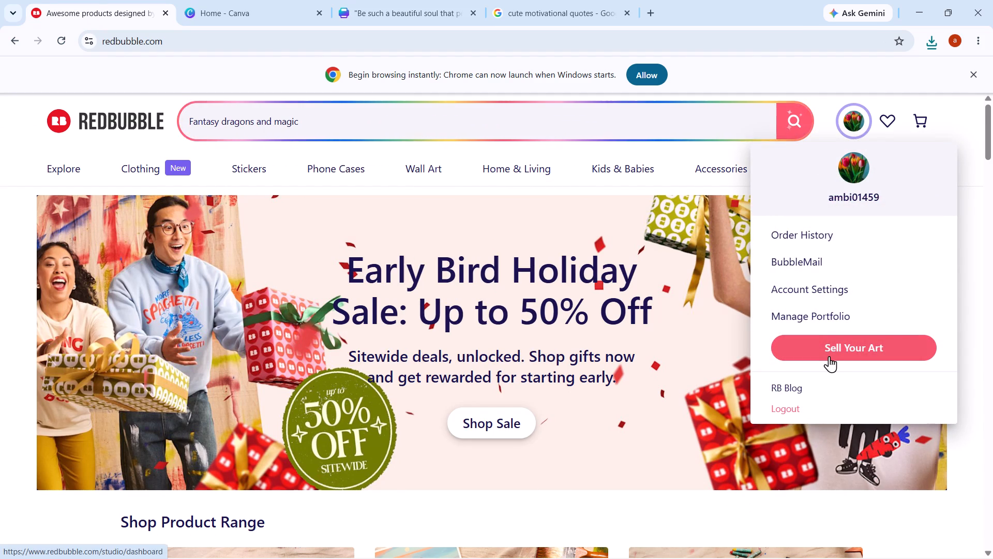
pyautogui.click(829, 356)
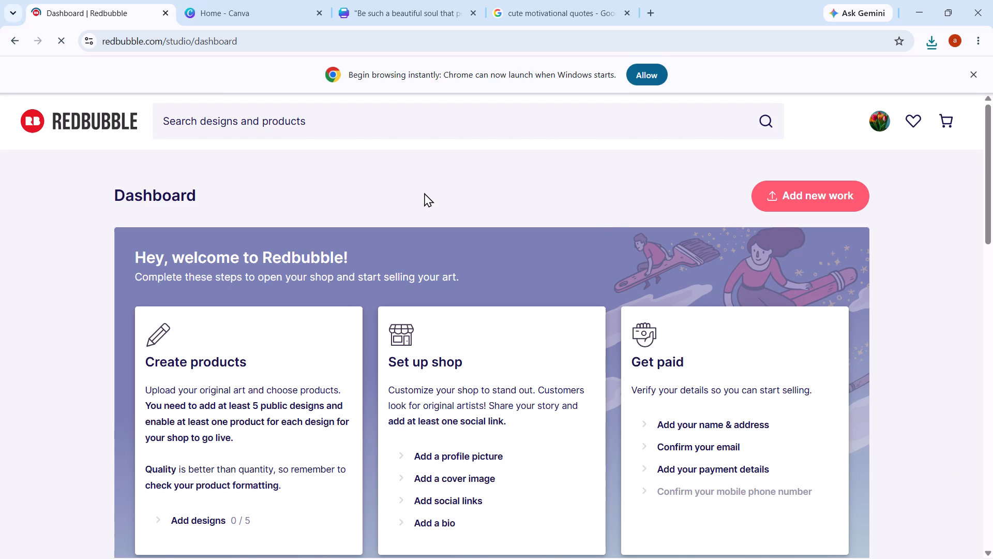
pyautogui.click(793, 210)
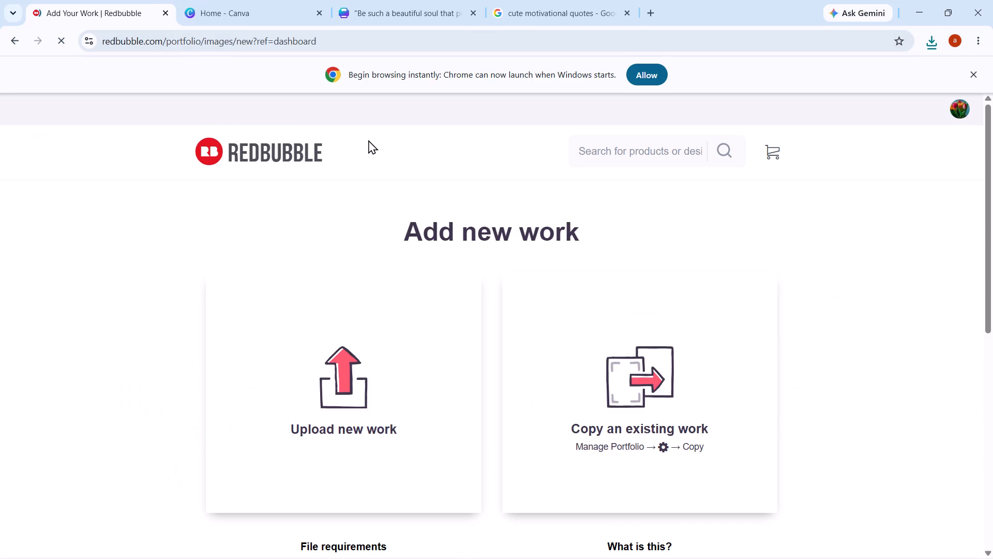
pyautogui.click(347, 346)
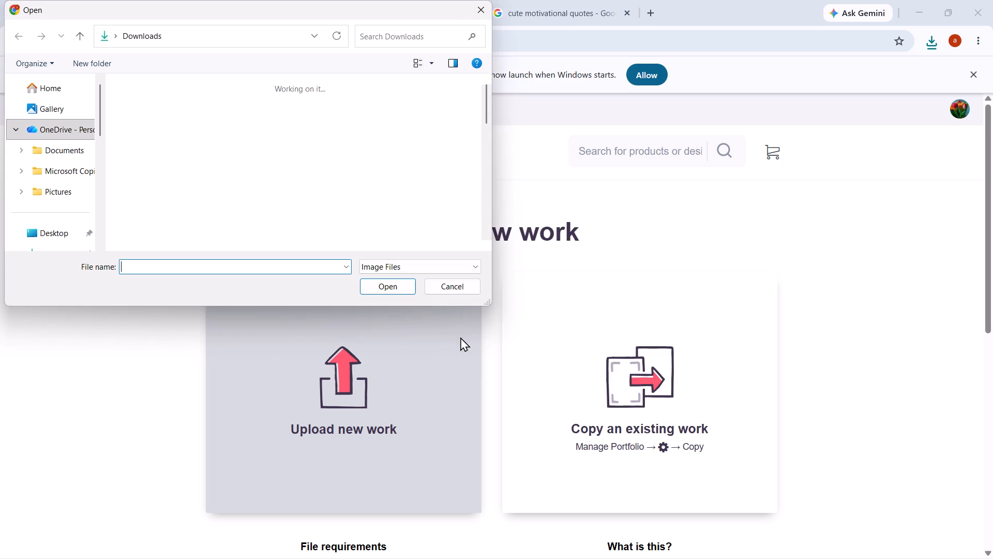
pyautogui.click(201, 100)
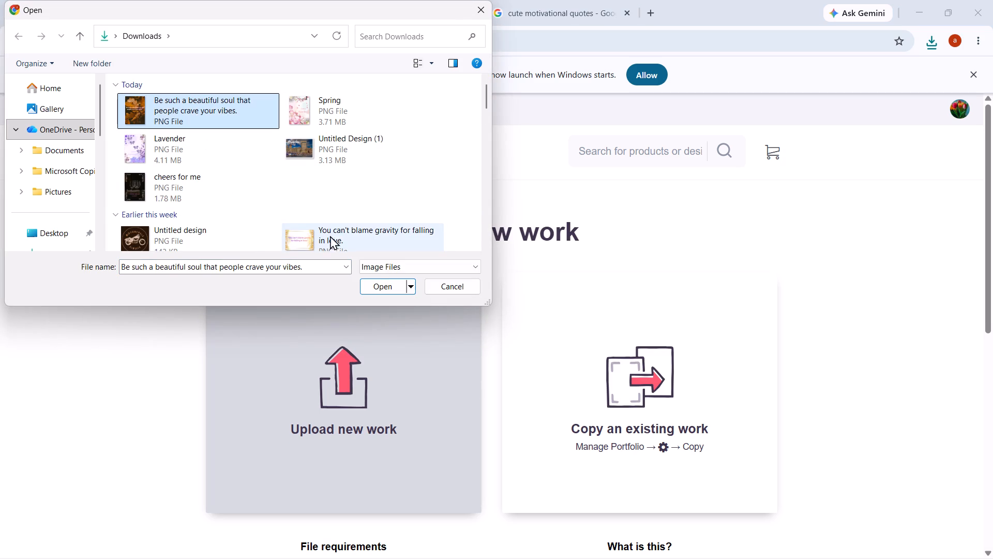
pyautogui.click(378, 288)
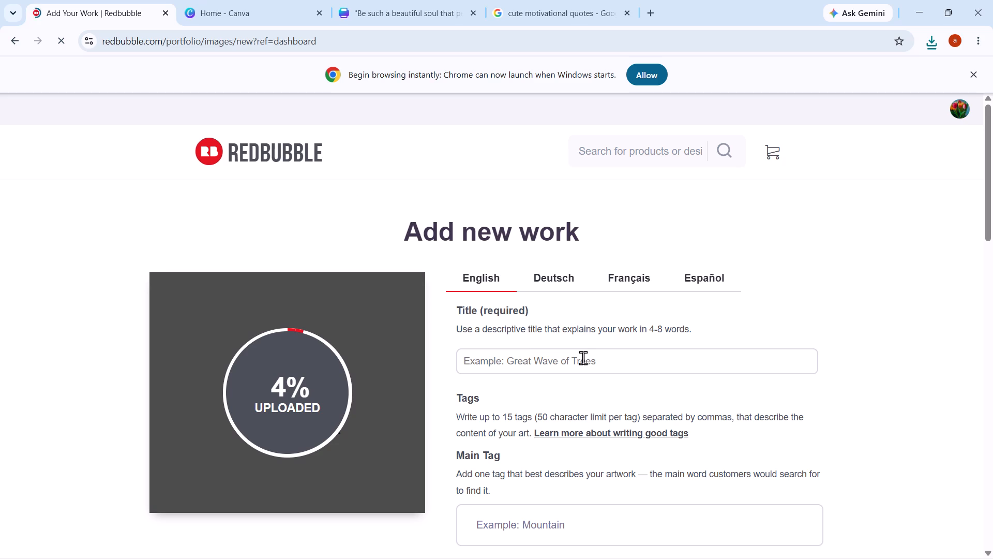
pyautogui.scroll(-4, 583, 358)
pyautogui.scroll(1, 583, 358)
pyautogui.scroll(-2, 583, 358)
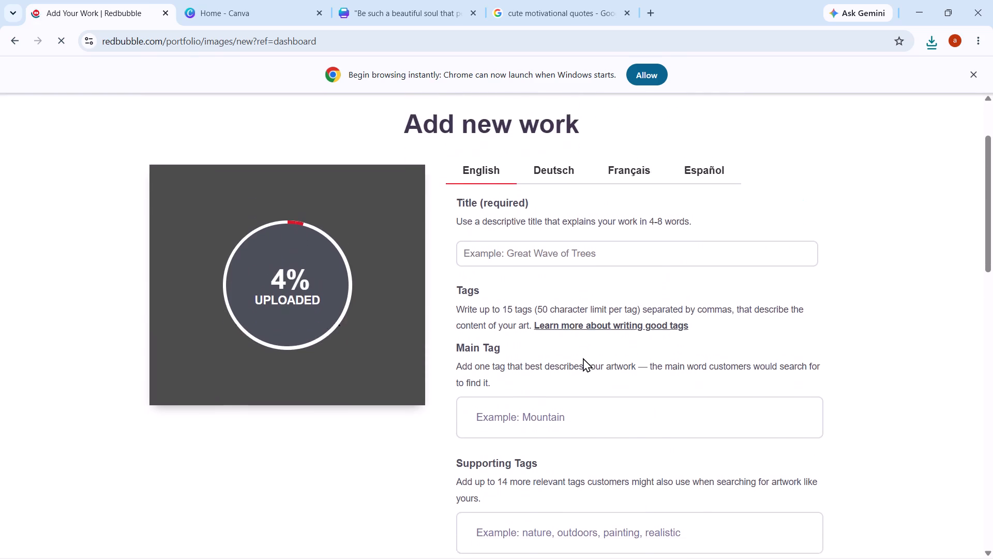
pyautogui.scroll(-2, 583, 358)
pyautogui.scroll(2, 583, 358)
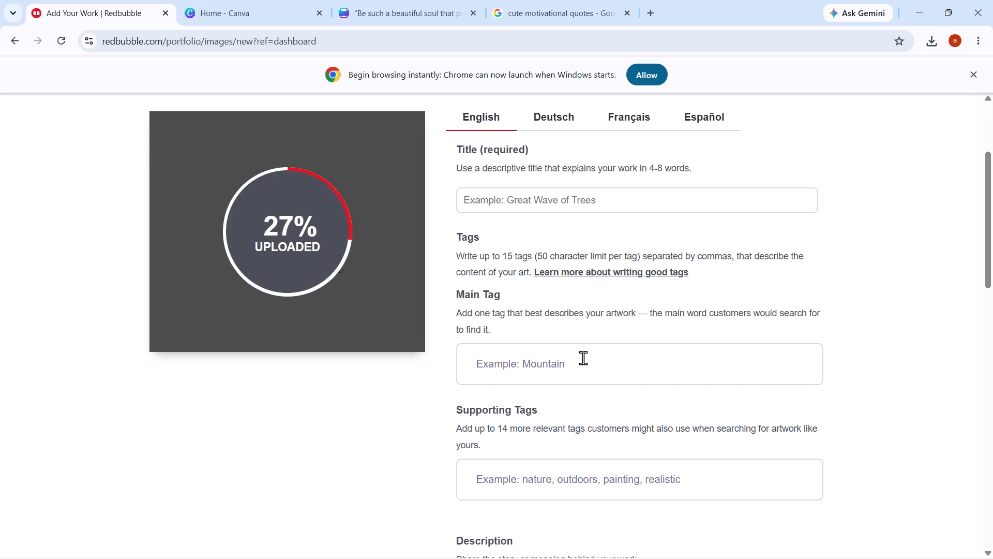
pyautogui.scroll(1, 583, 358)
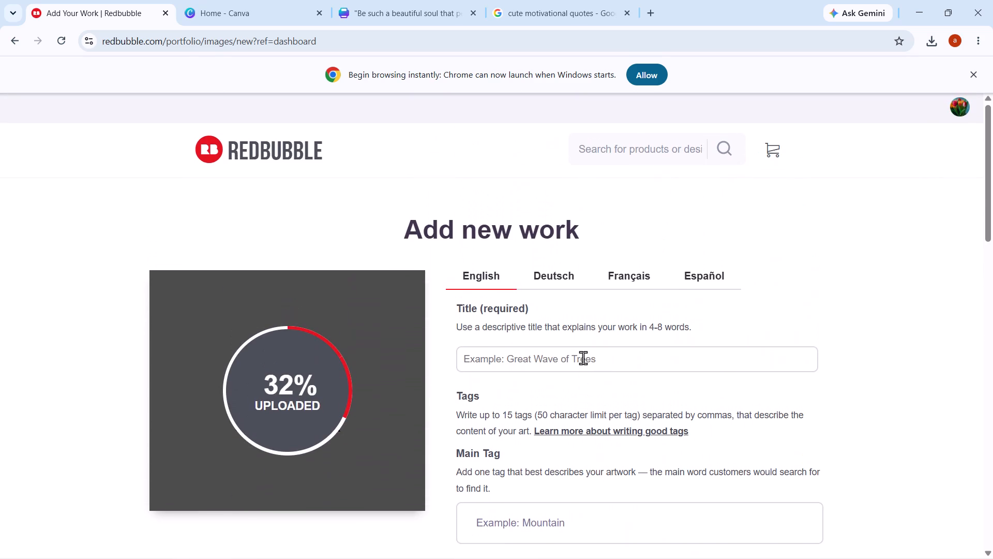